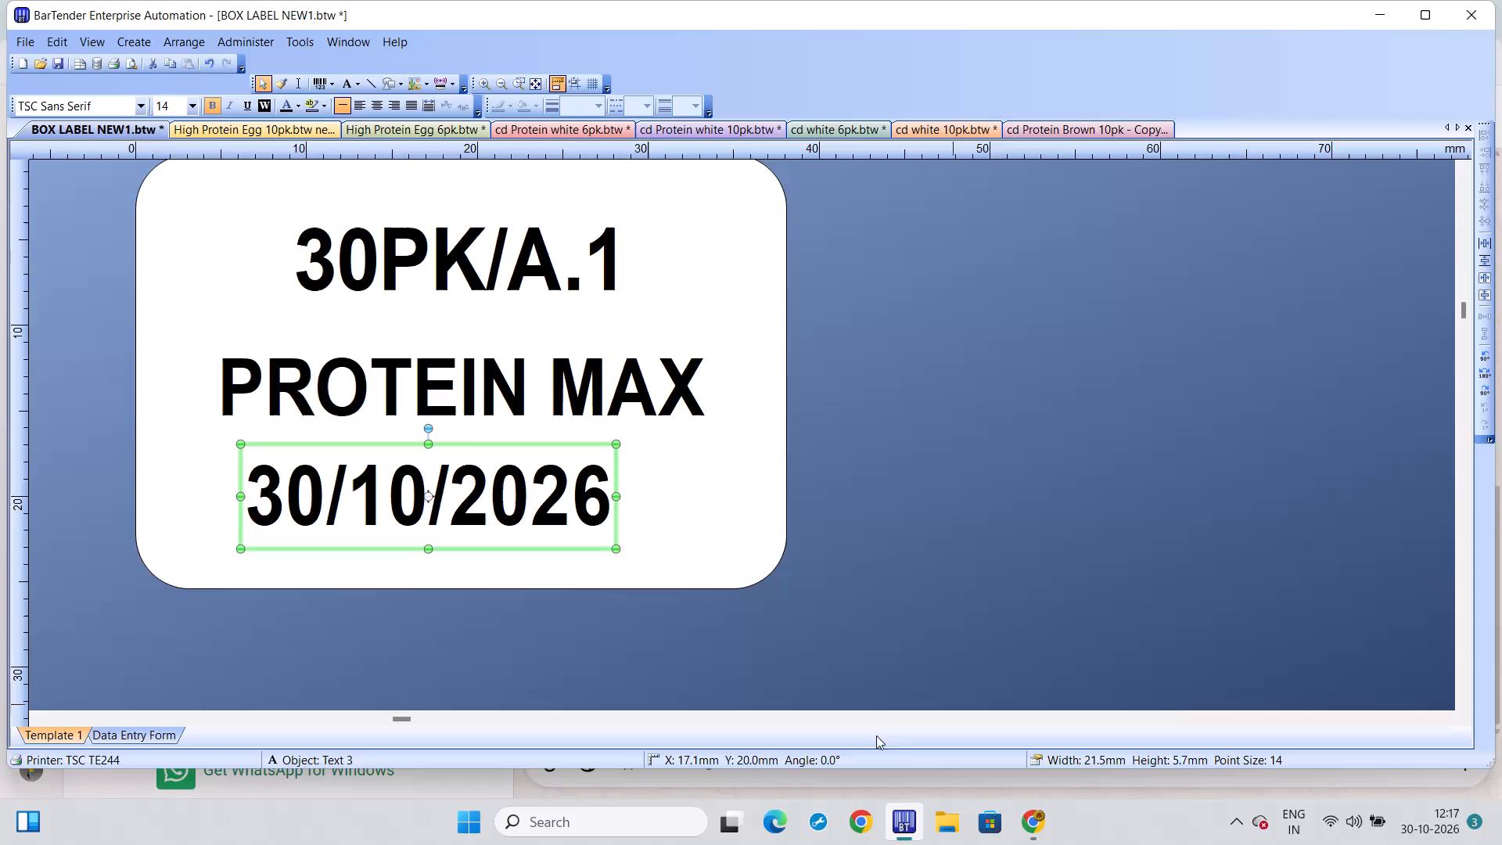
Replace the product name PROTEIN MAX on the box label's middle line with TABLE WHITE.
click(691, 382)
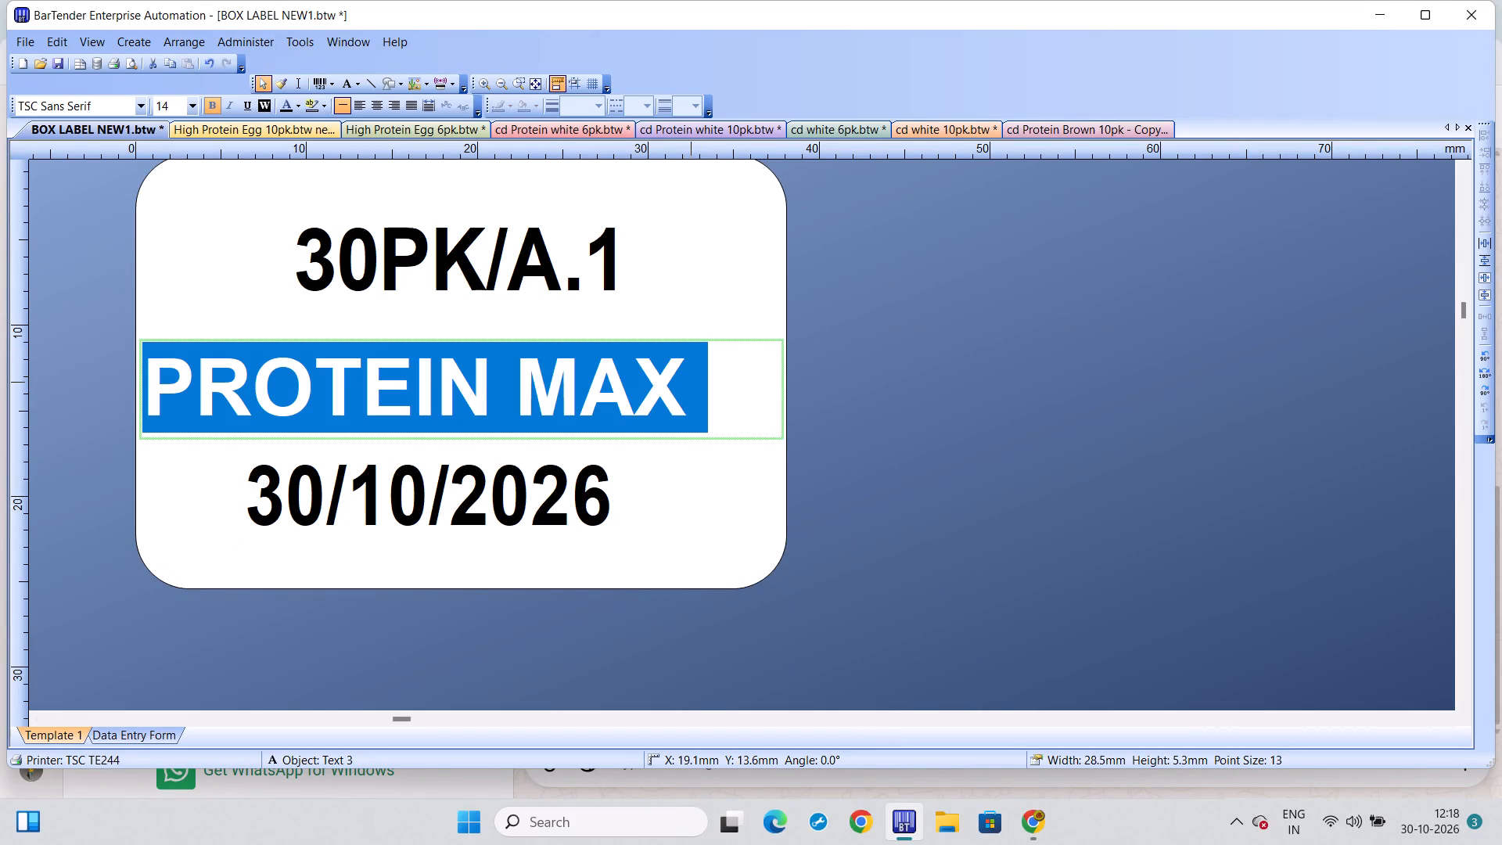
click(683, 382)
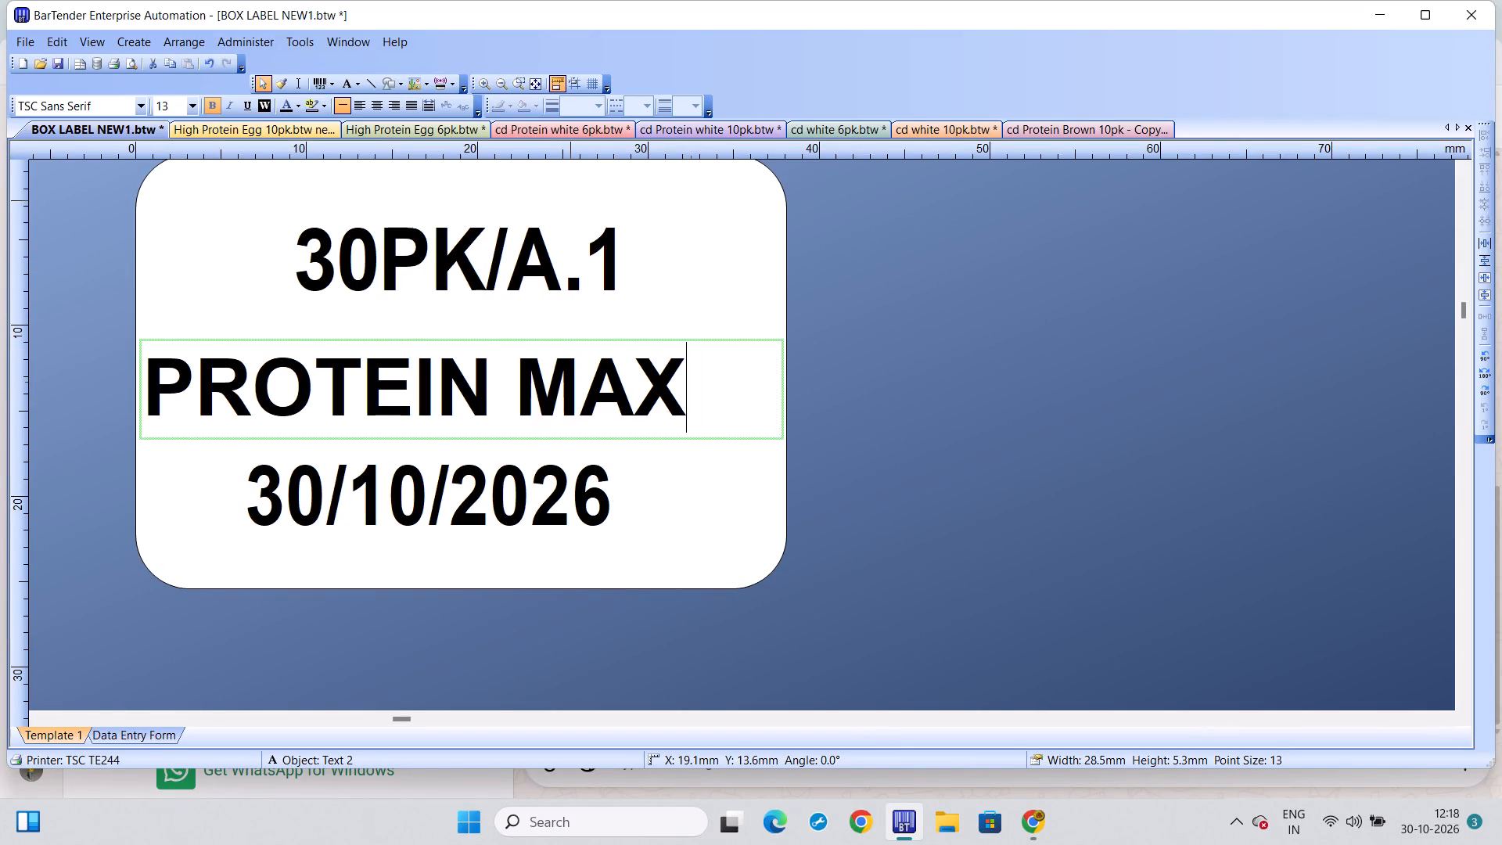
key(BackSpace)
key(BackSpace)
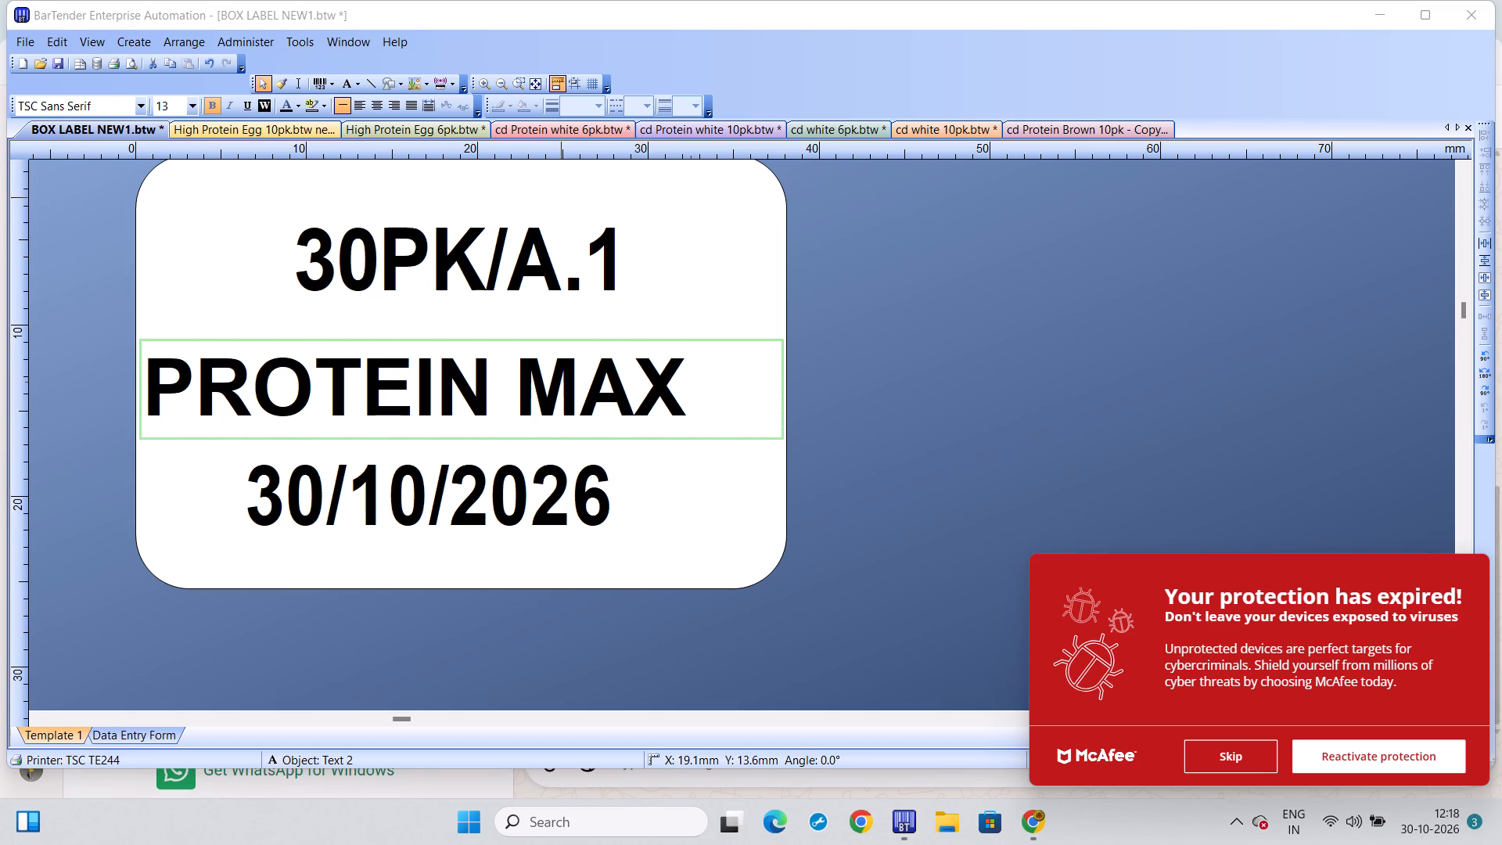
click(674, 381)
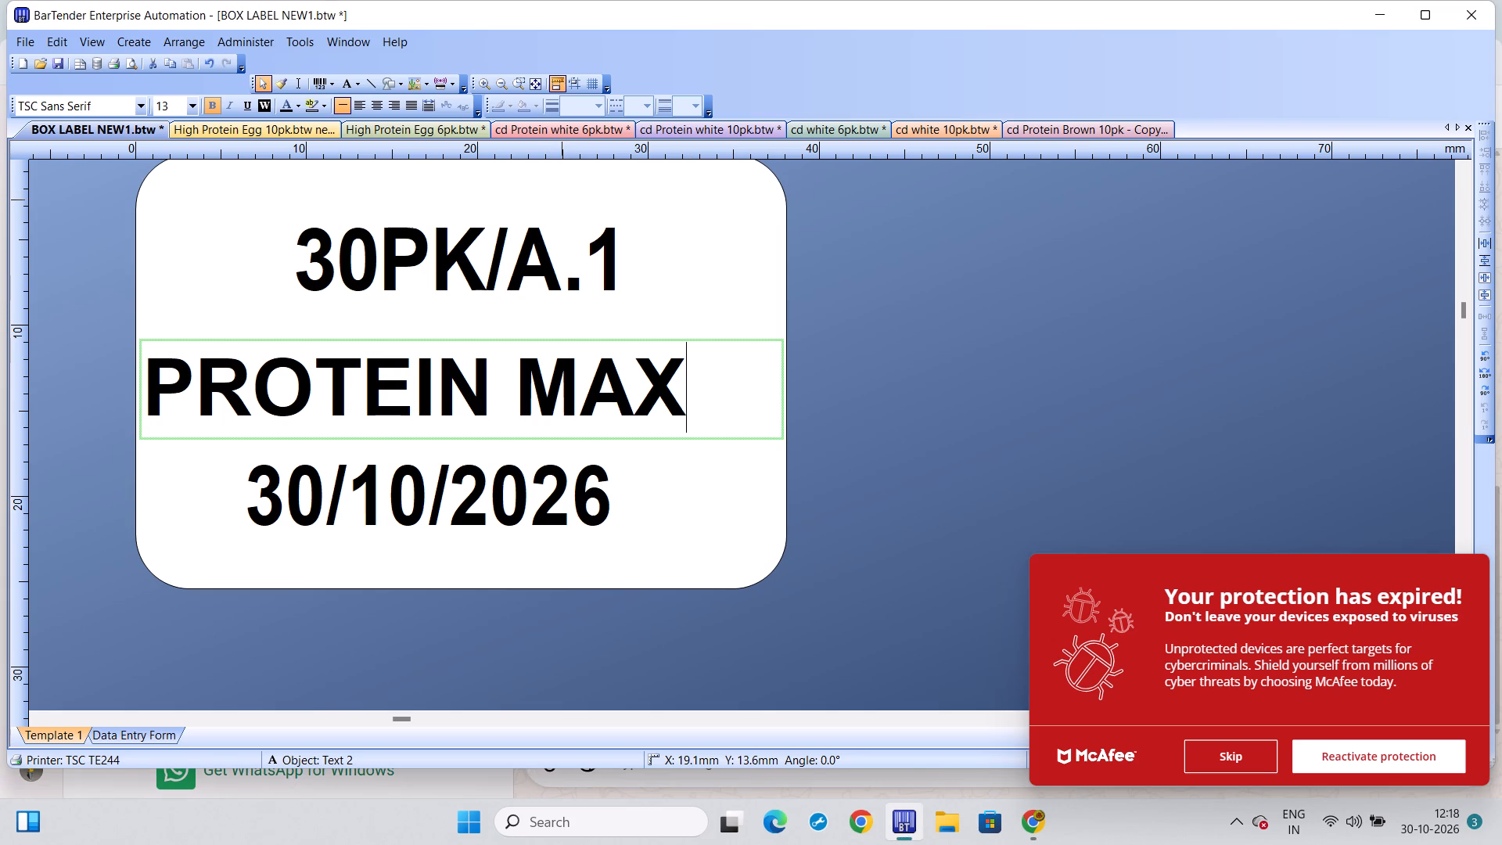
key(BackSpace)
key(BackSpace)
key(BackSpace)
key(BackSpace)
key(BackSpace)
key(BackSpace)
key(BackSpace)
key(BackSpace)
key(BackSpace)
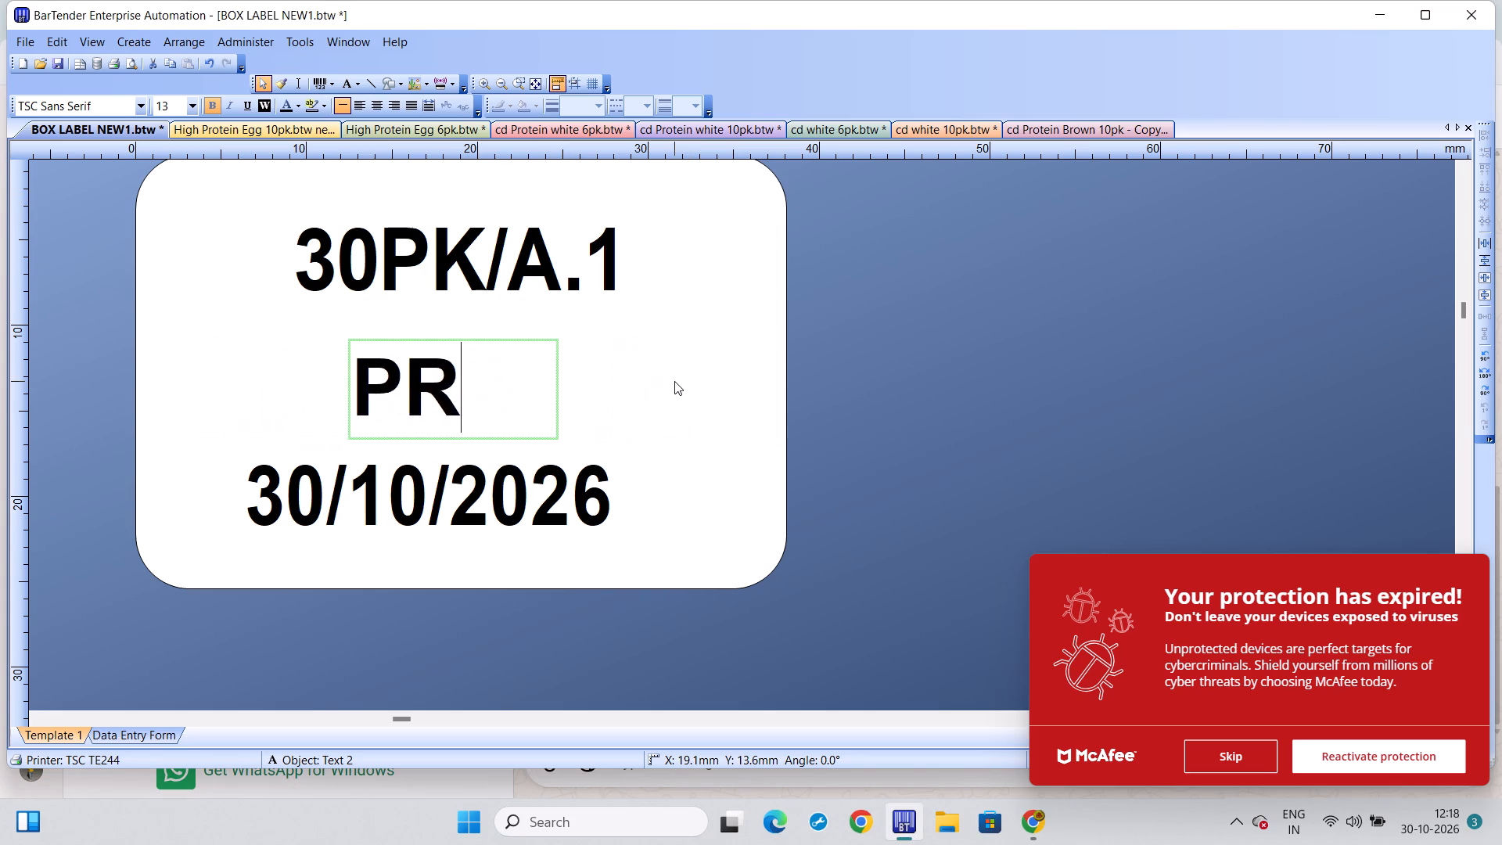
key(BackSpace)
key(BackSpace)
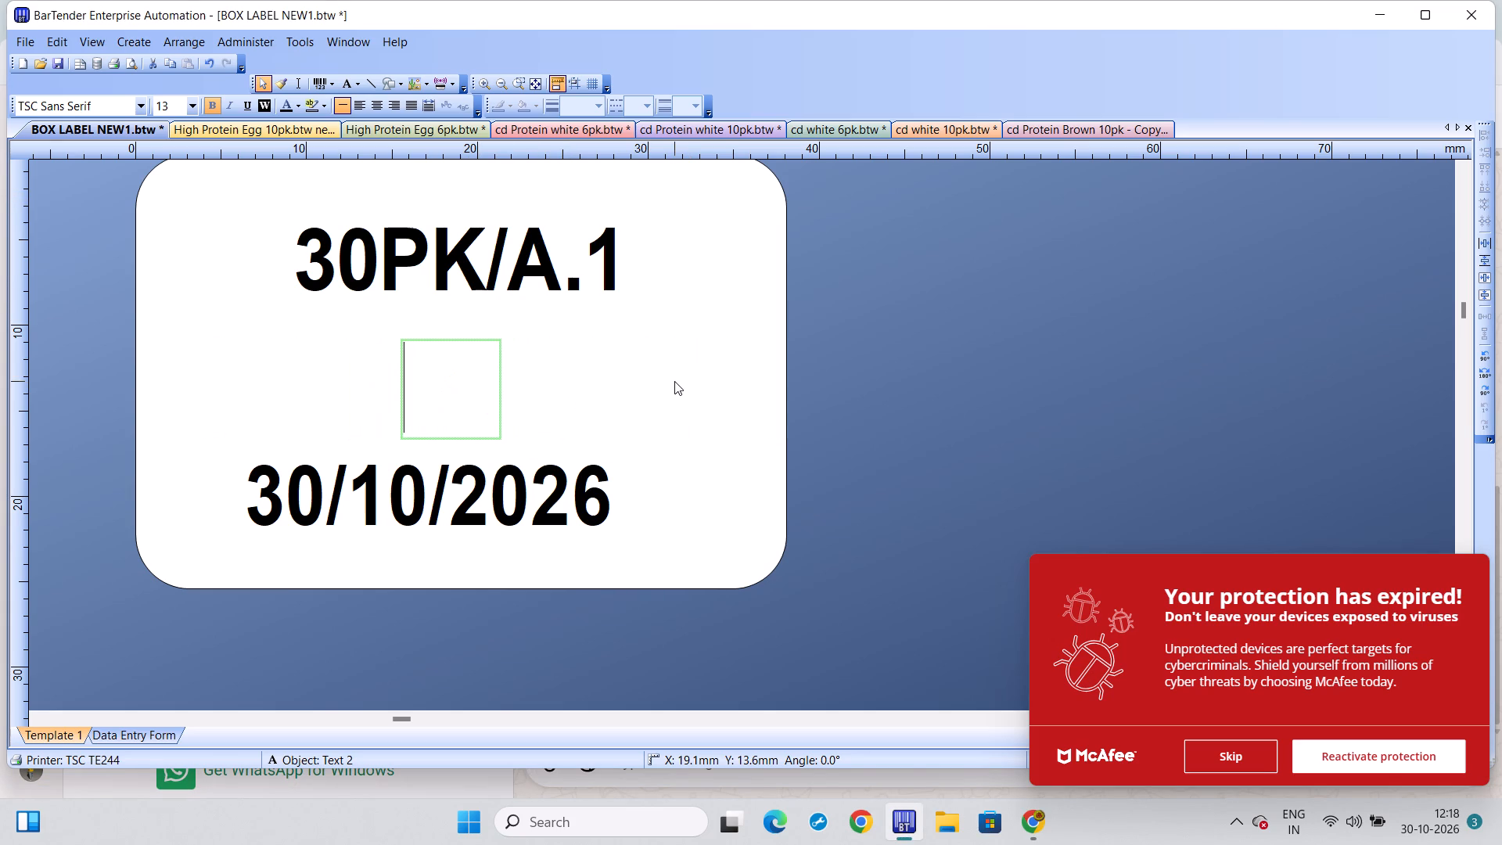
key(t)
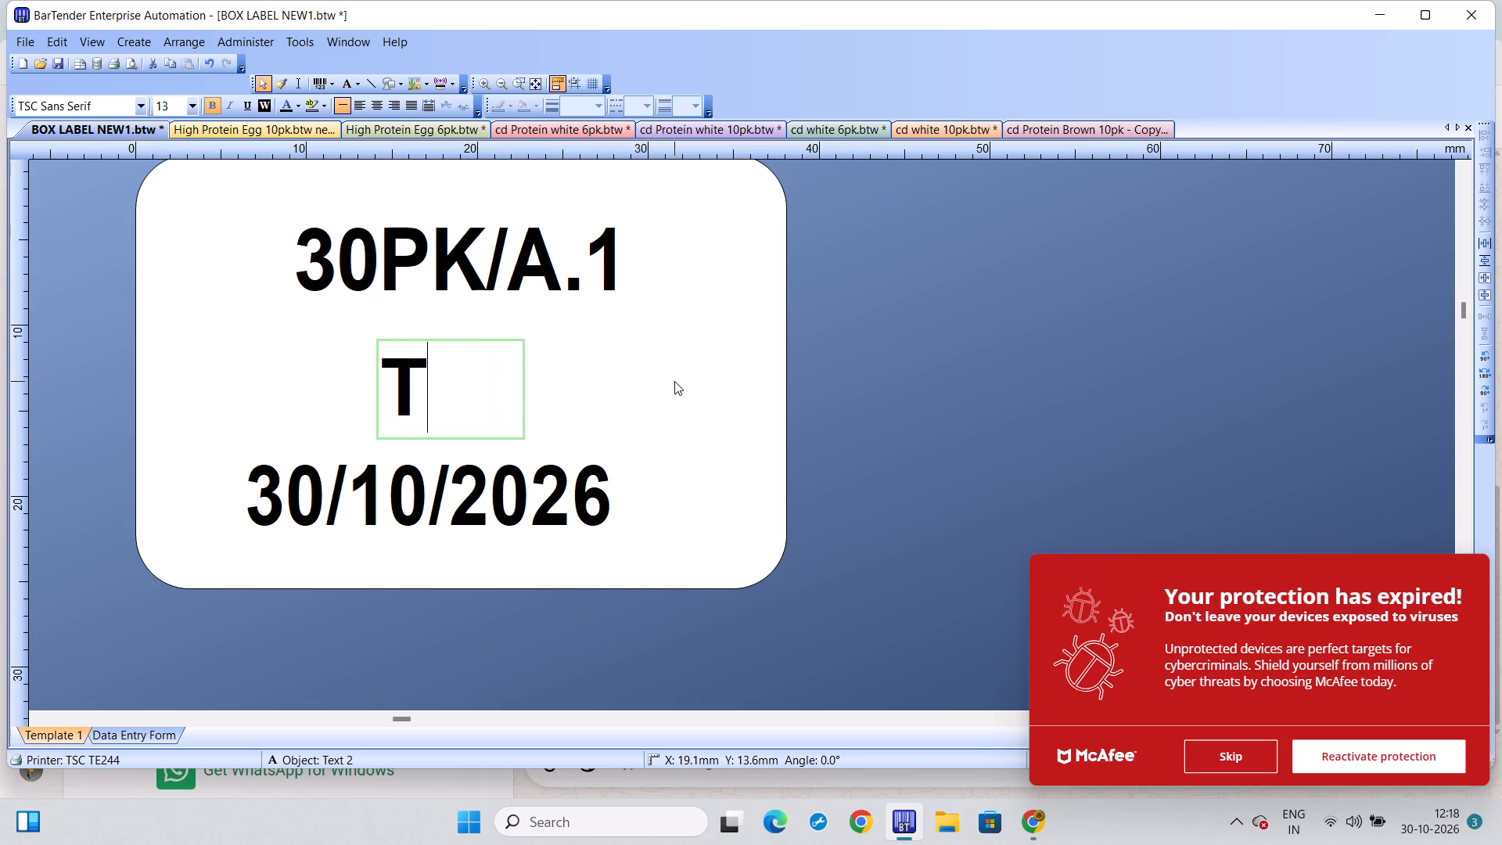
key(a)
key(b)
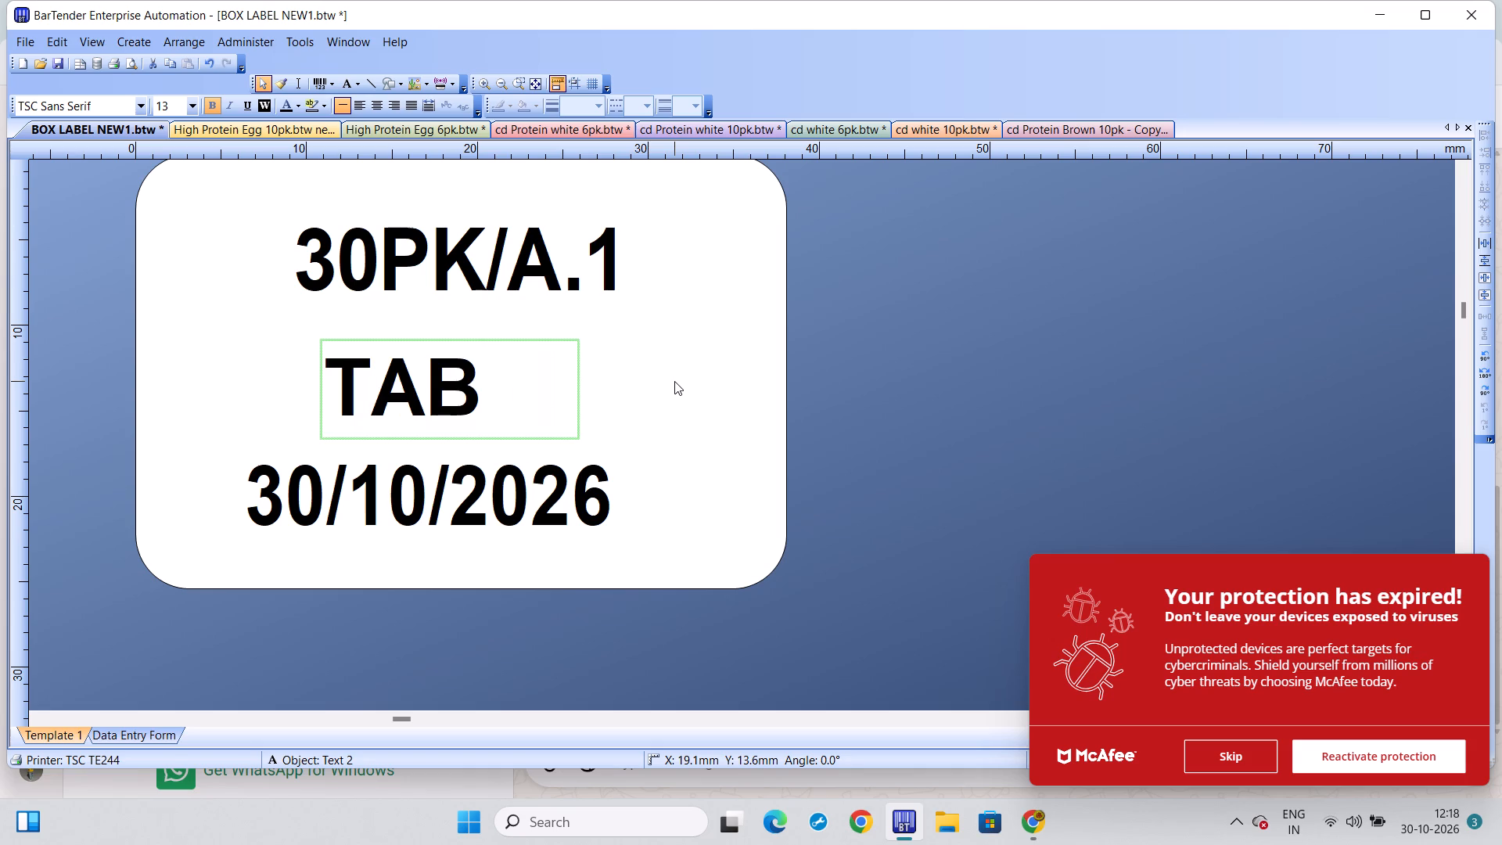
text(LE)
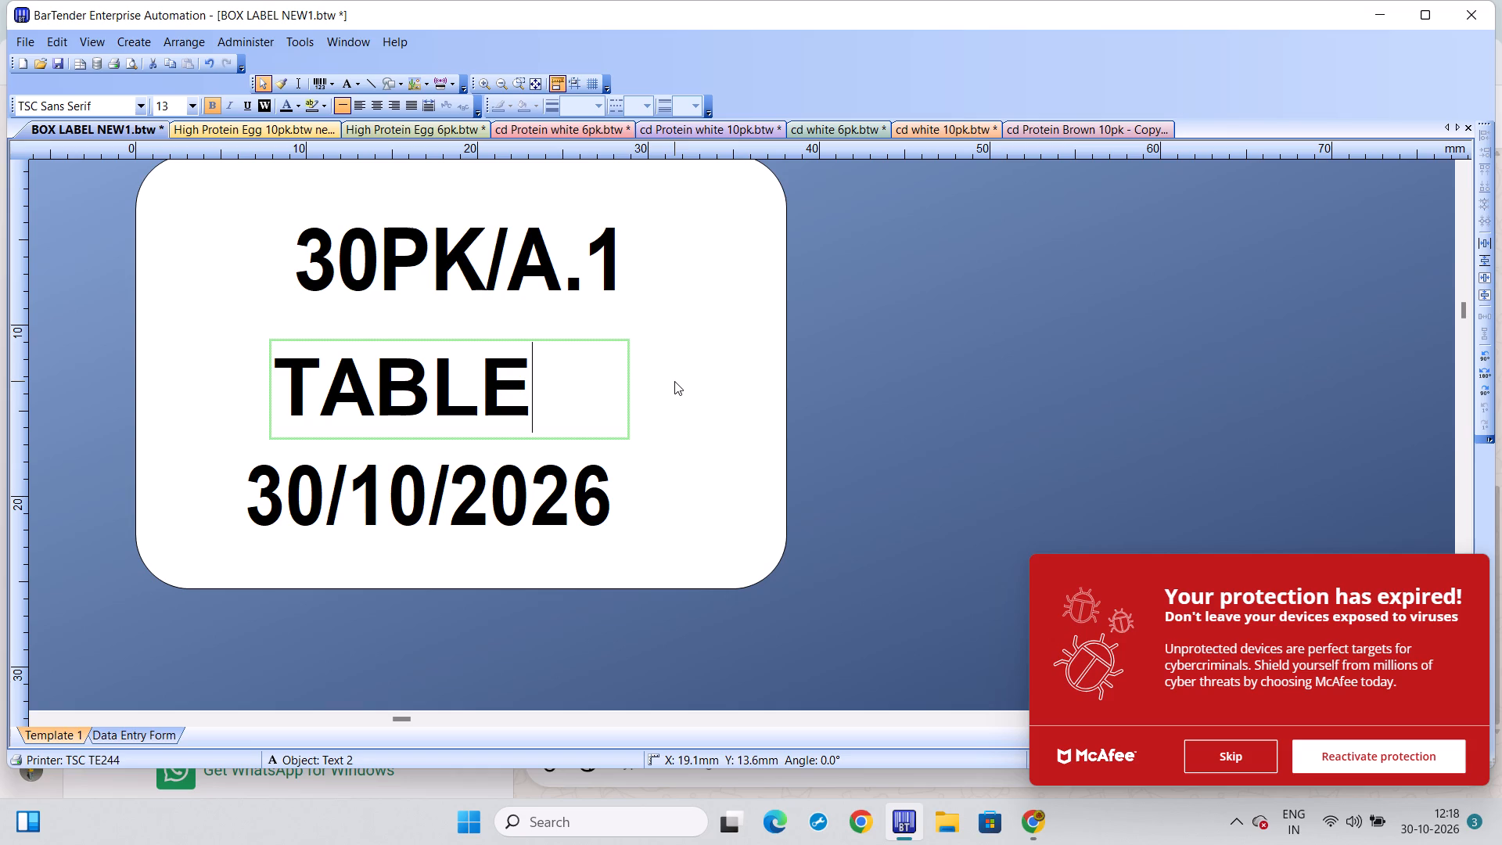
key(space)
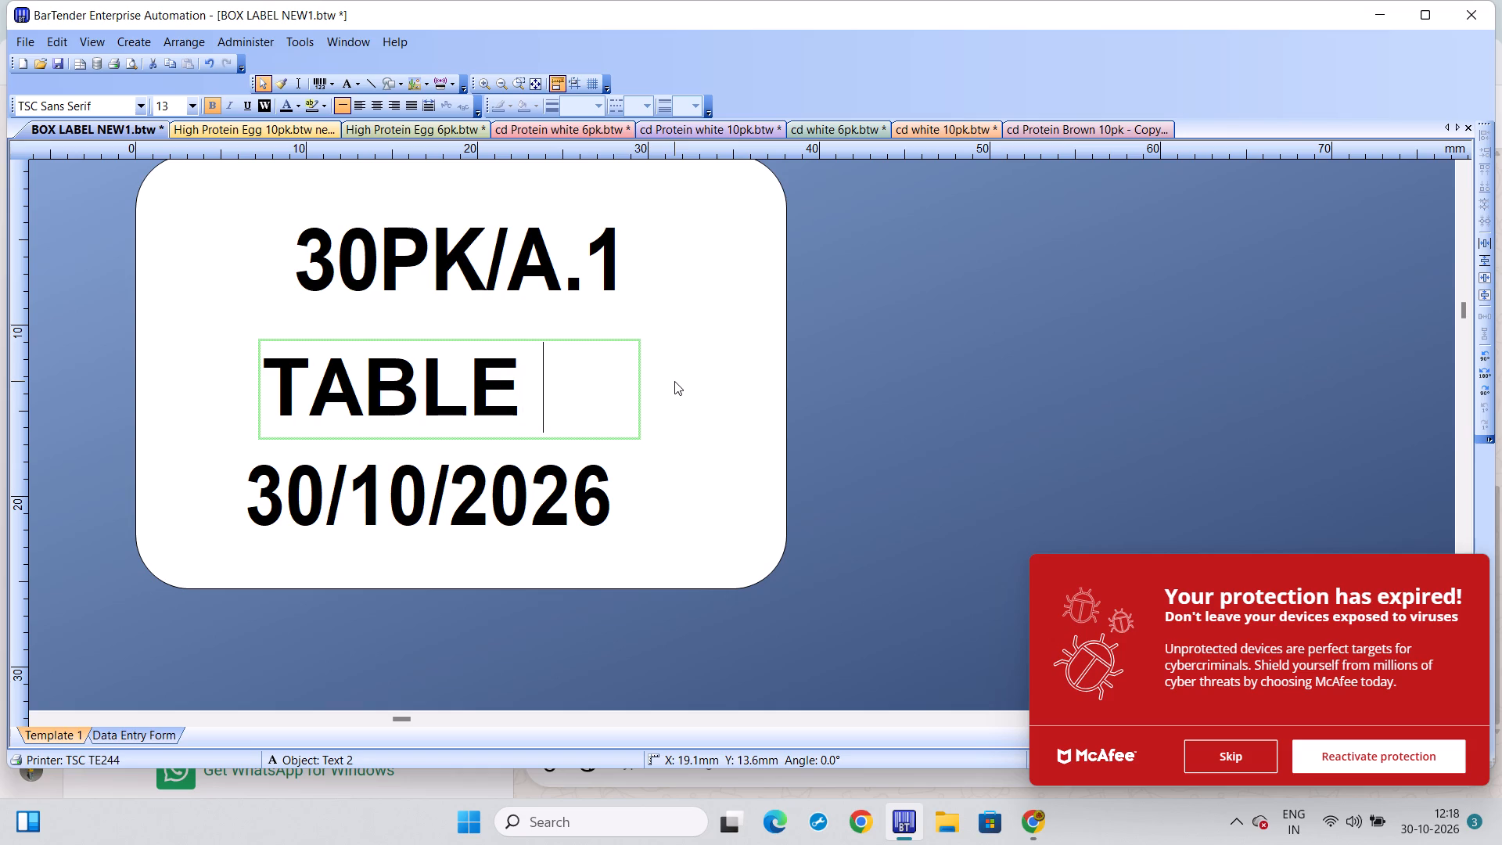
key(w)
text(HITE)
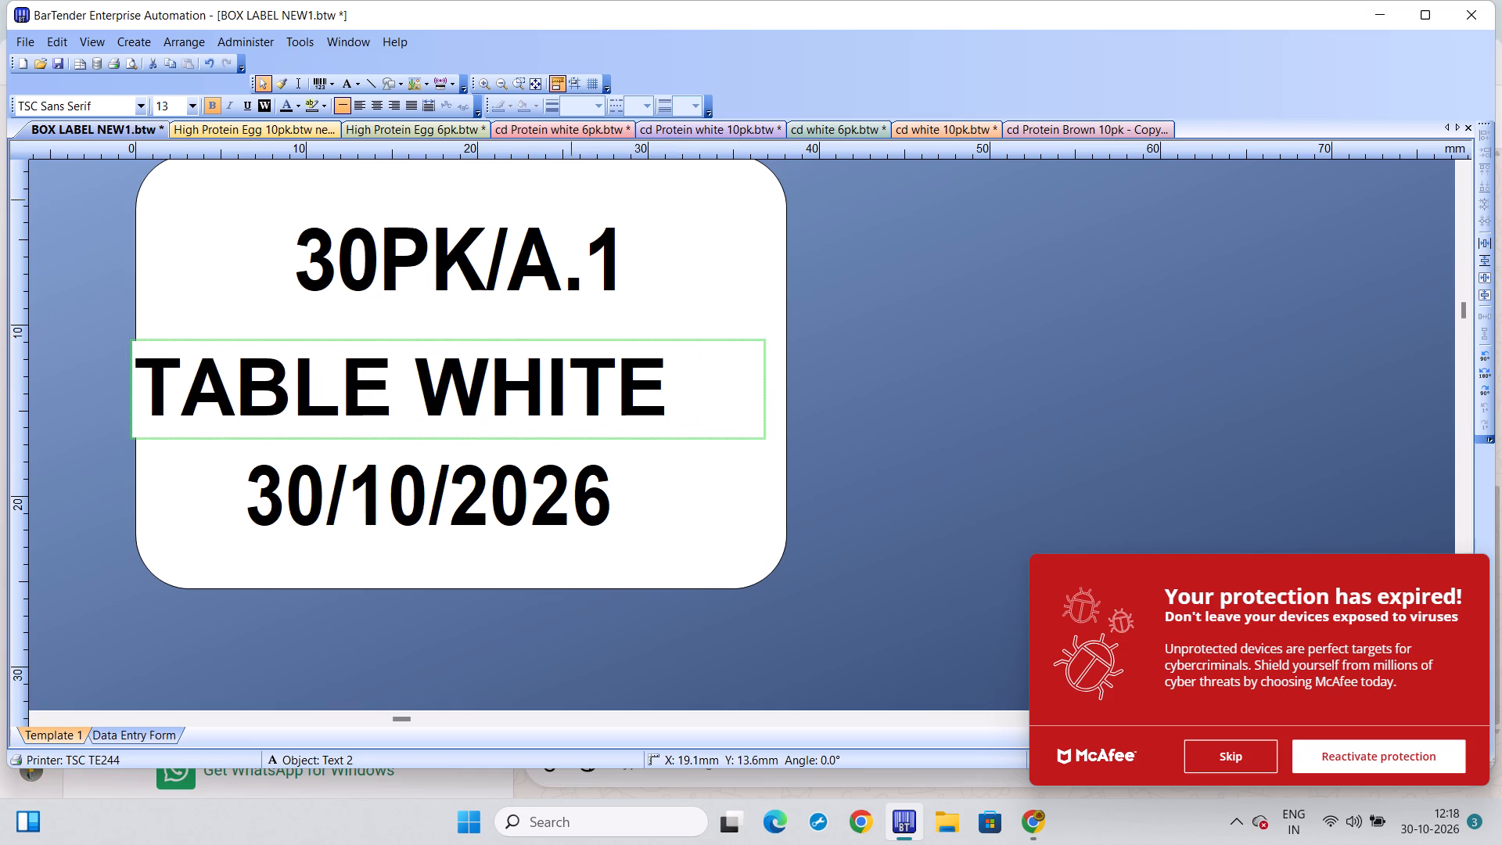
Change the pack size on the label's first line so that it reads 10PK/A.1.
click(379, 243)
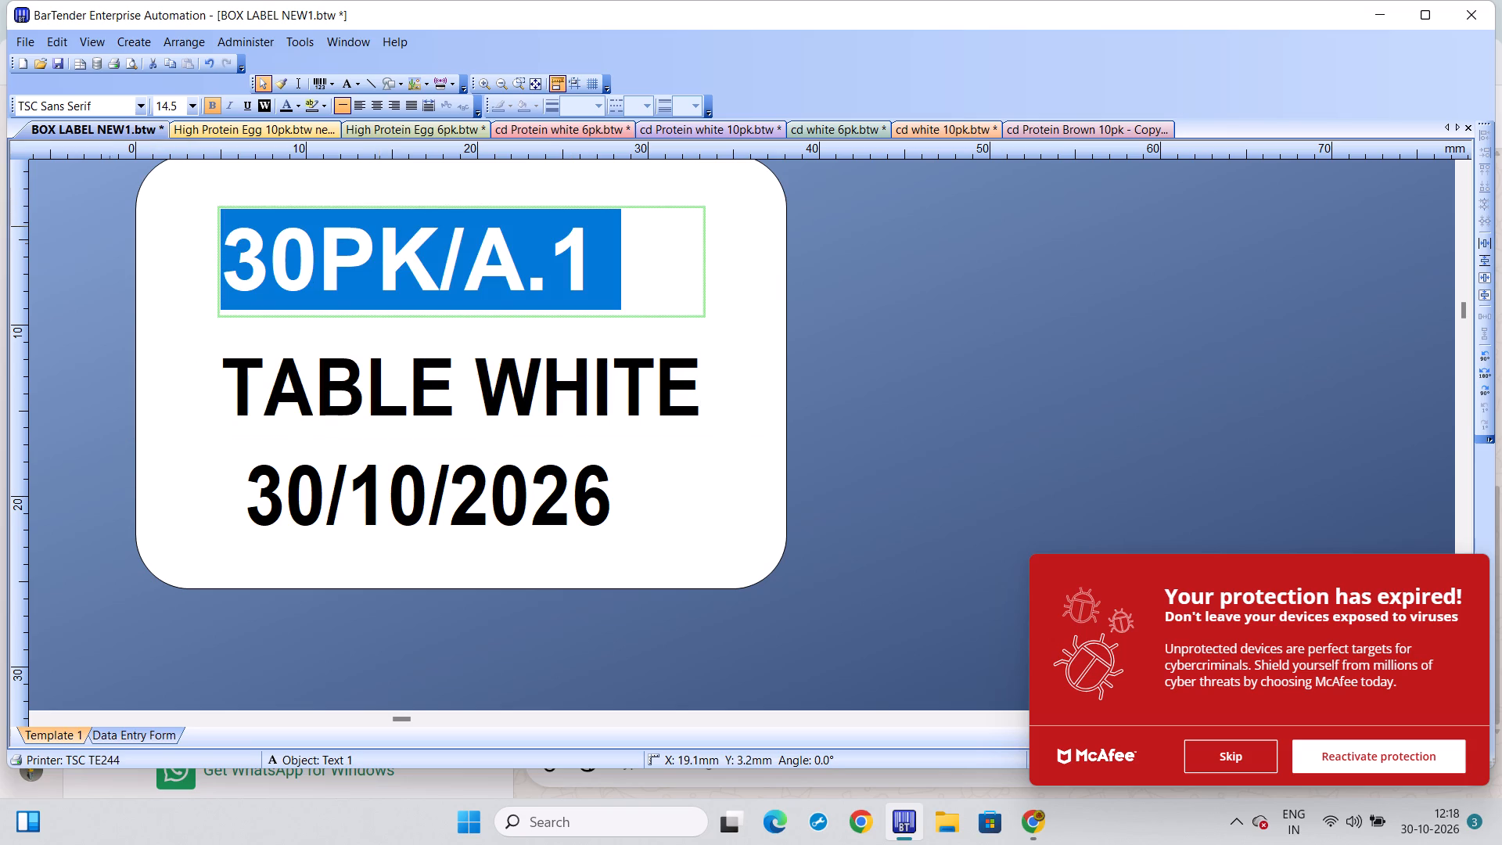
click(315, 273)
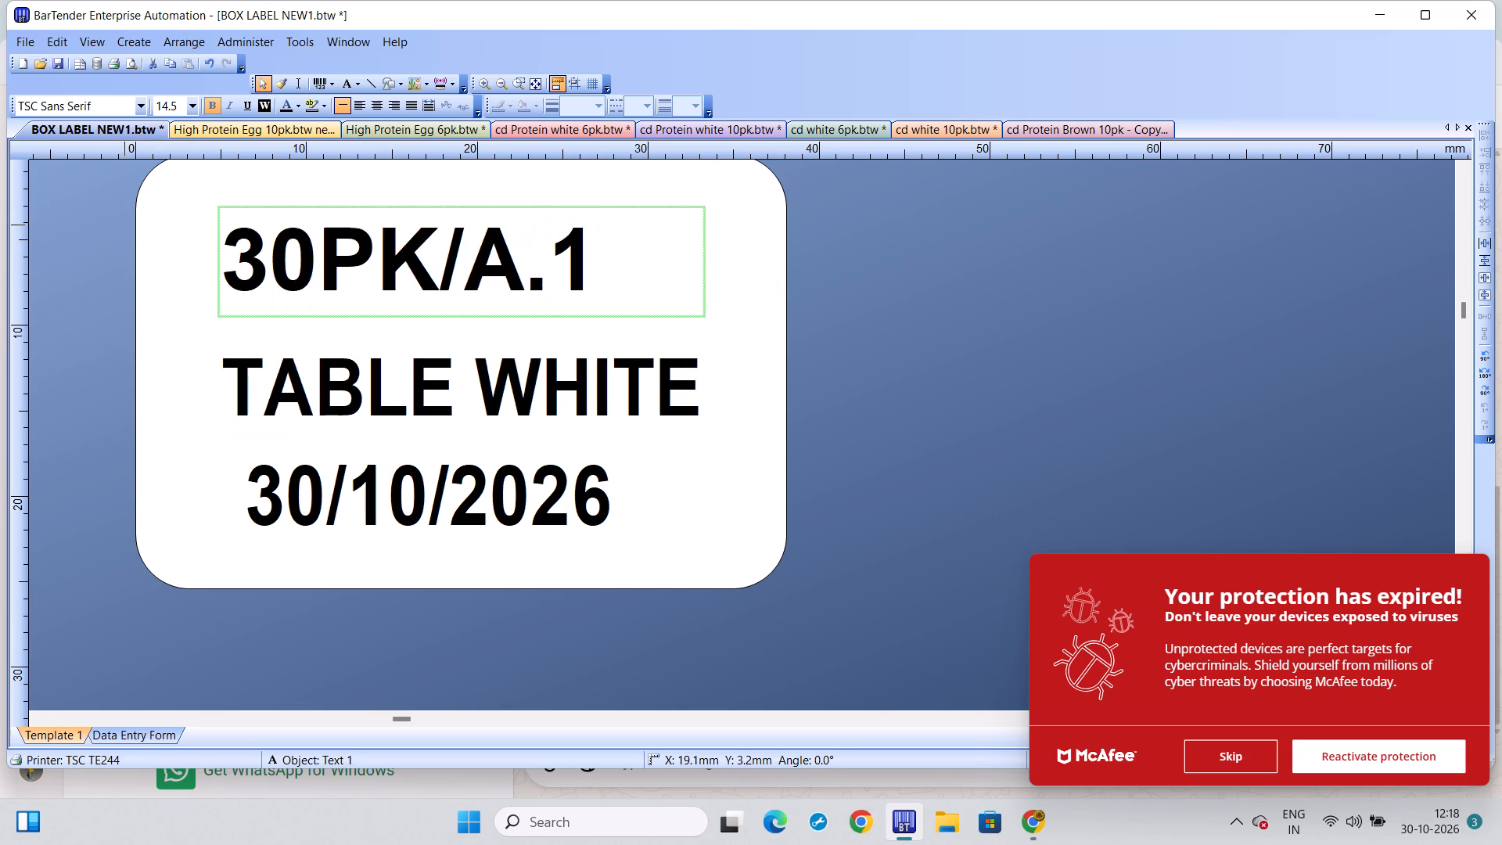
key(BackSpace)
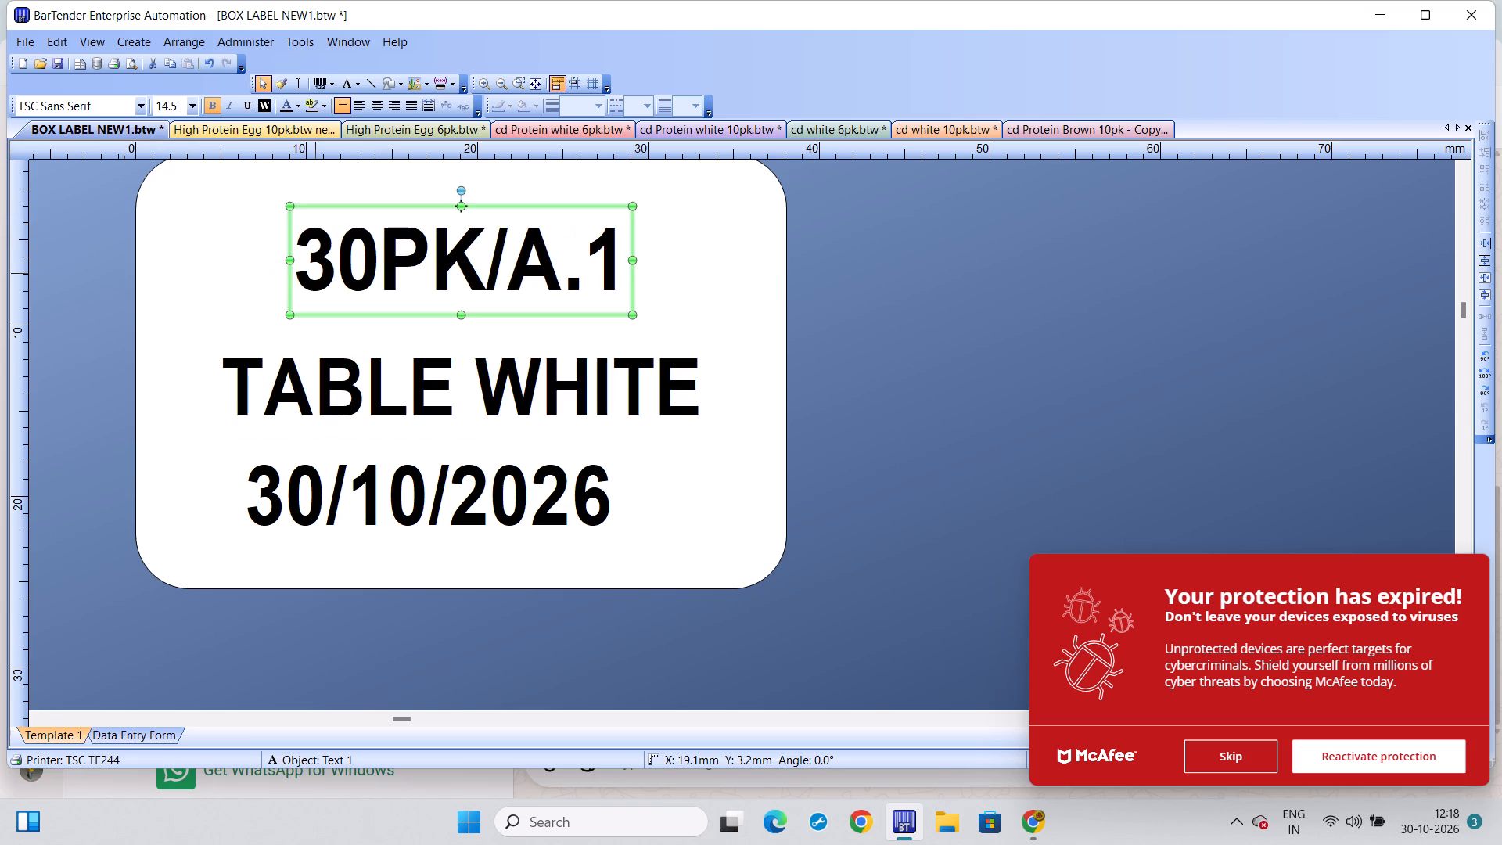
click(374, 271)
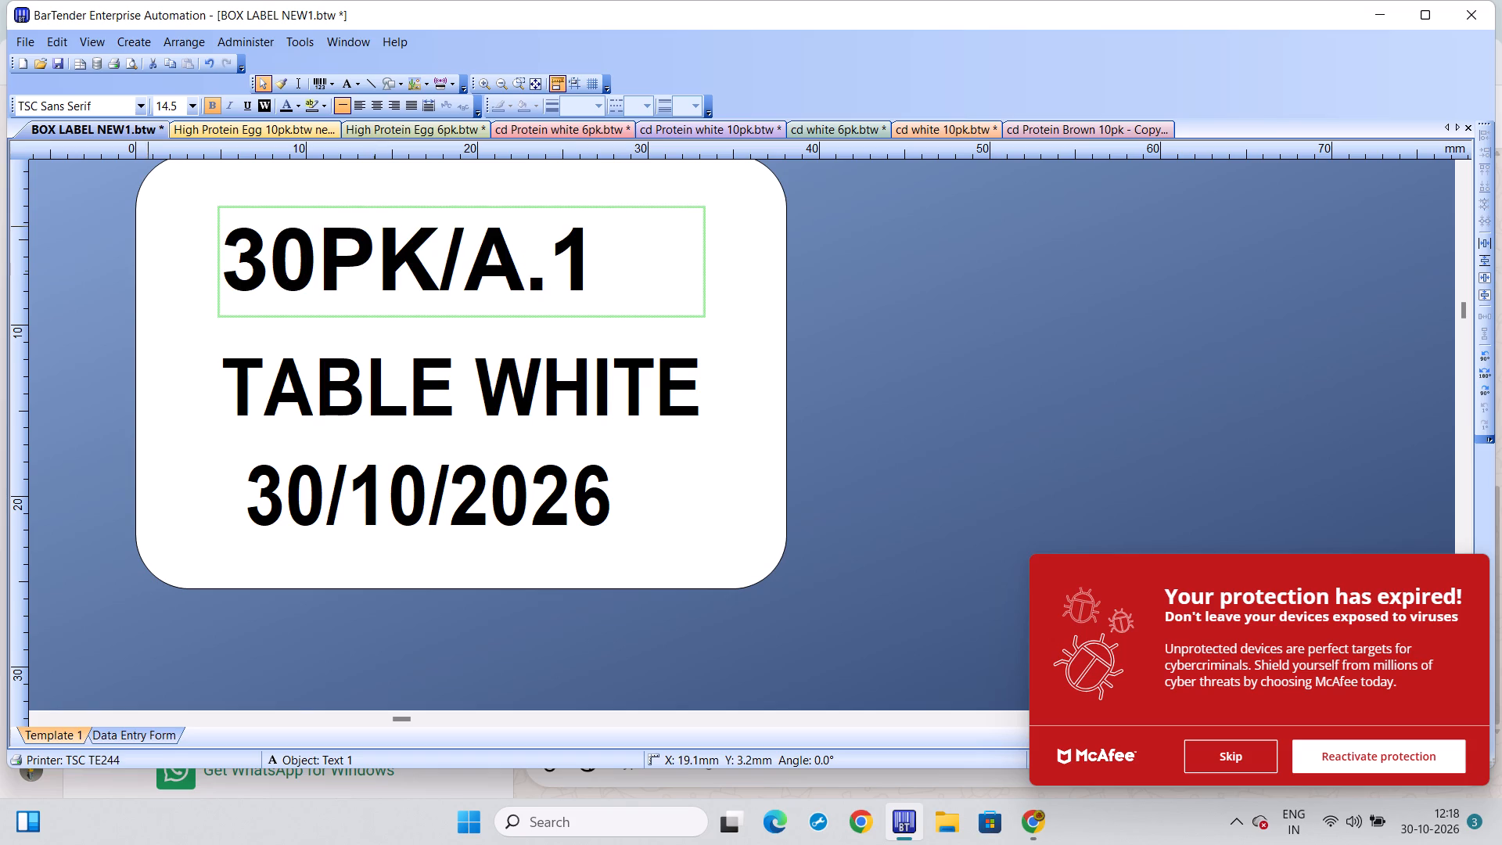
click(315, 273)
key(BackSpace)
key(BackSpace)
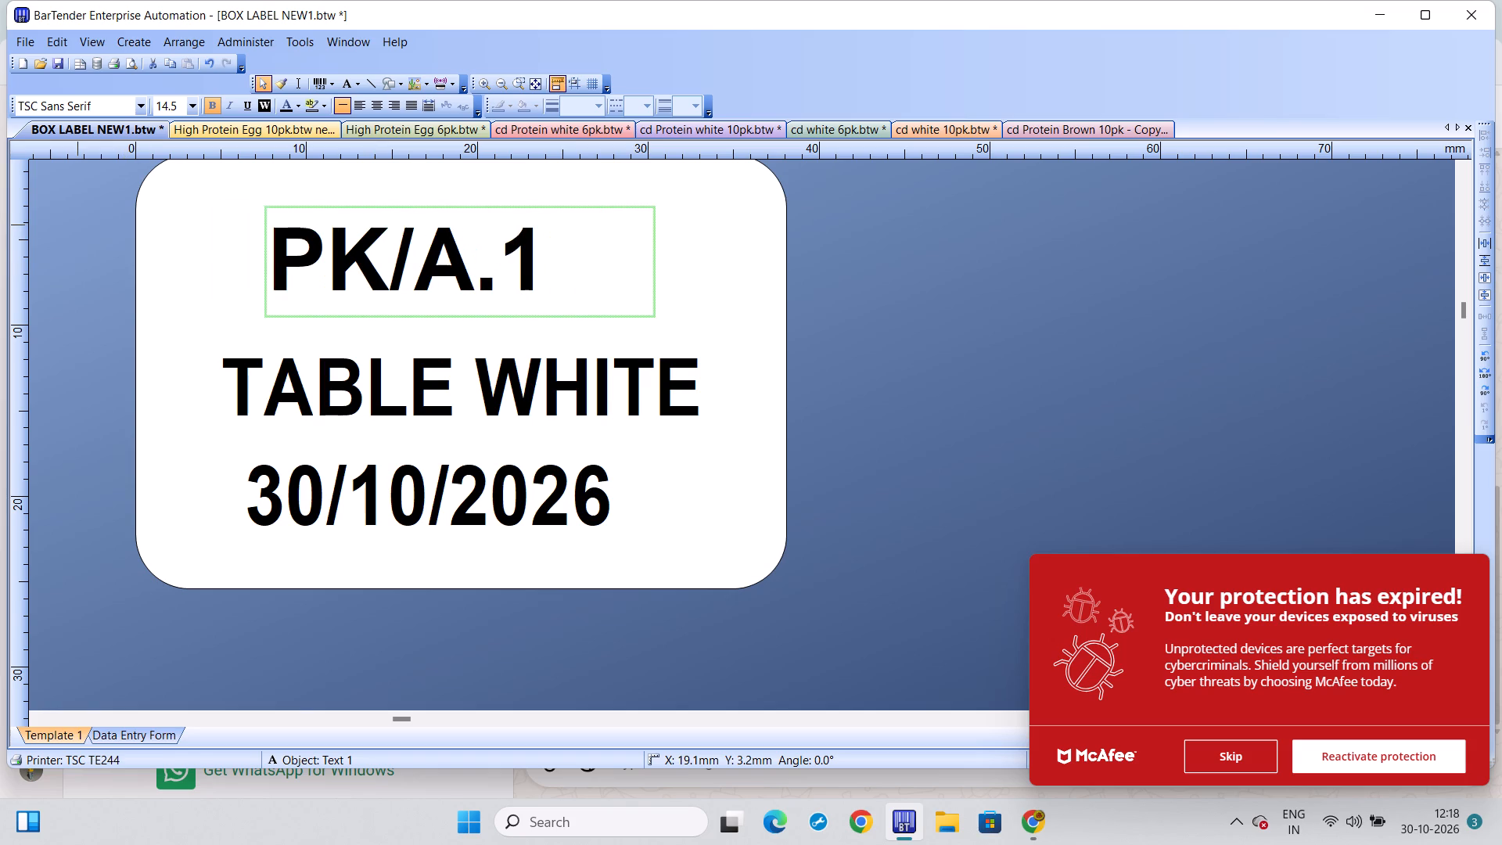
key(1)
key(0)
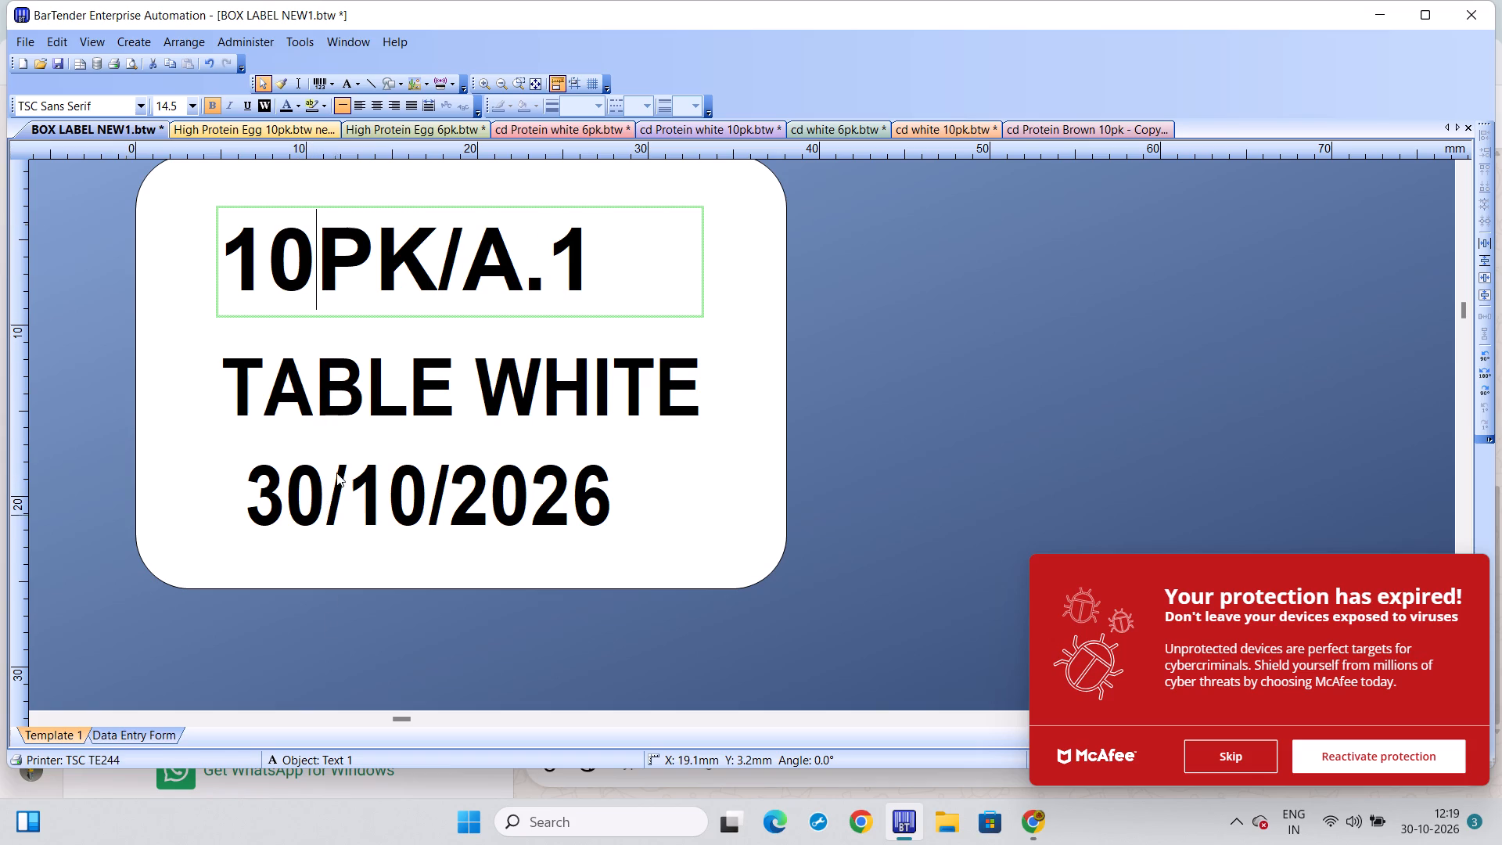
Set the date on the label's bottom line to 31/10/2026.
double_click(321, 490)
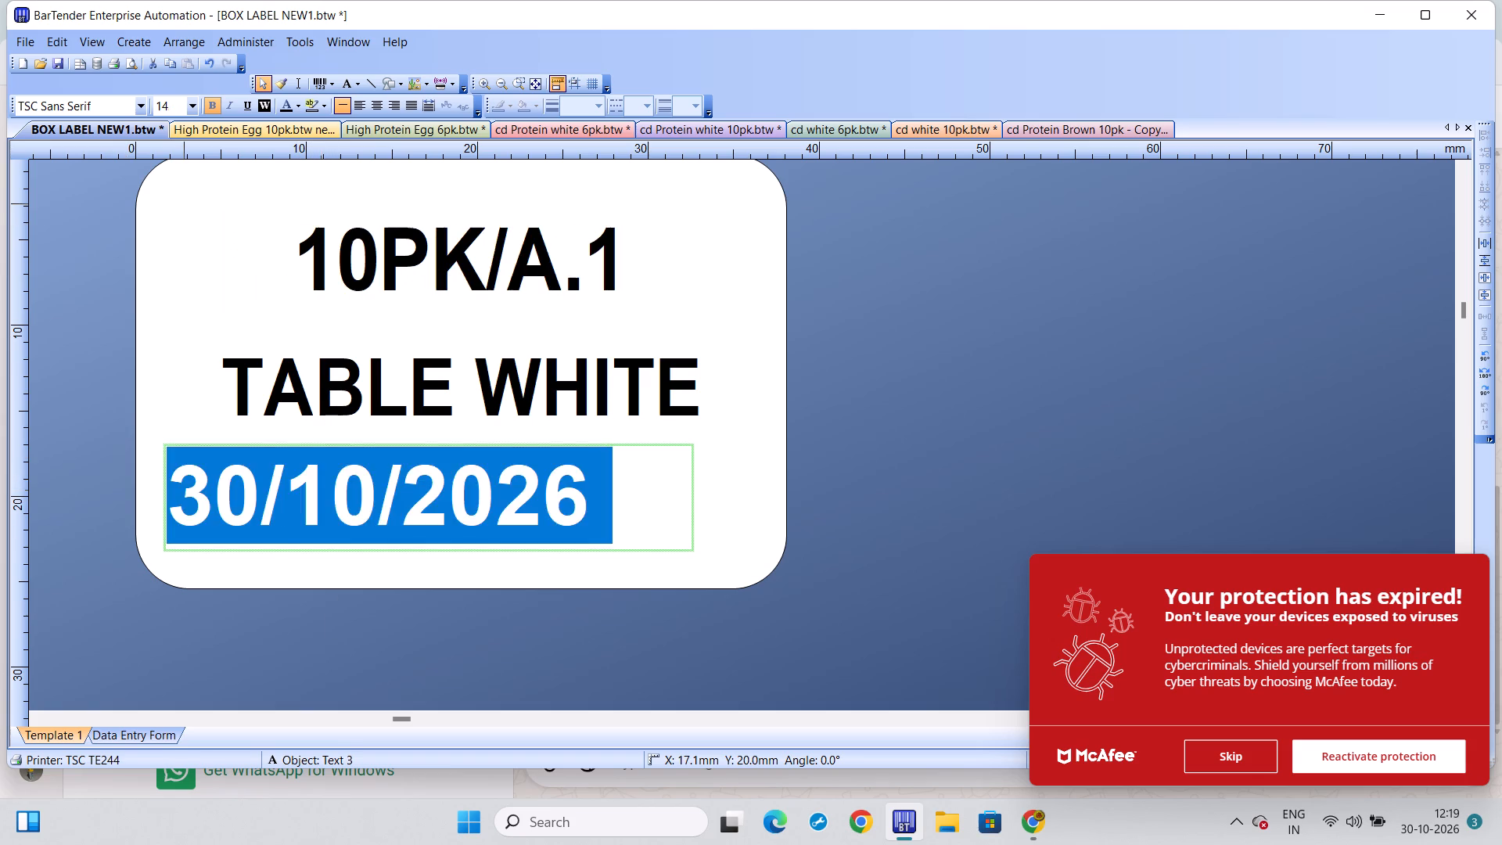
click(258, 487)
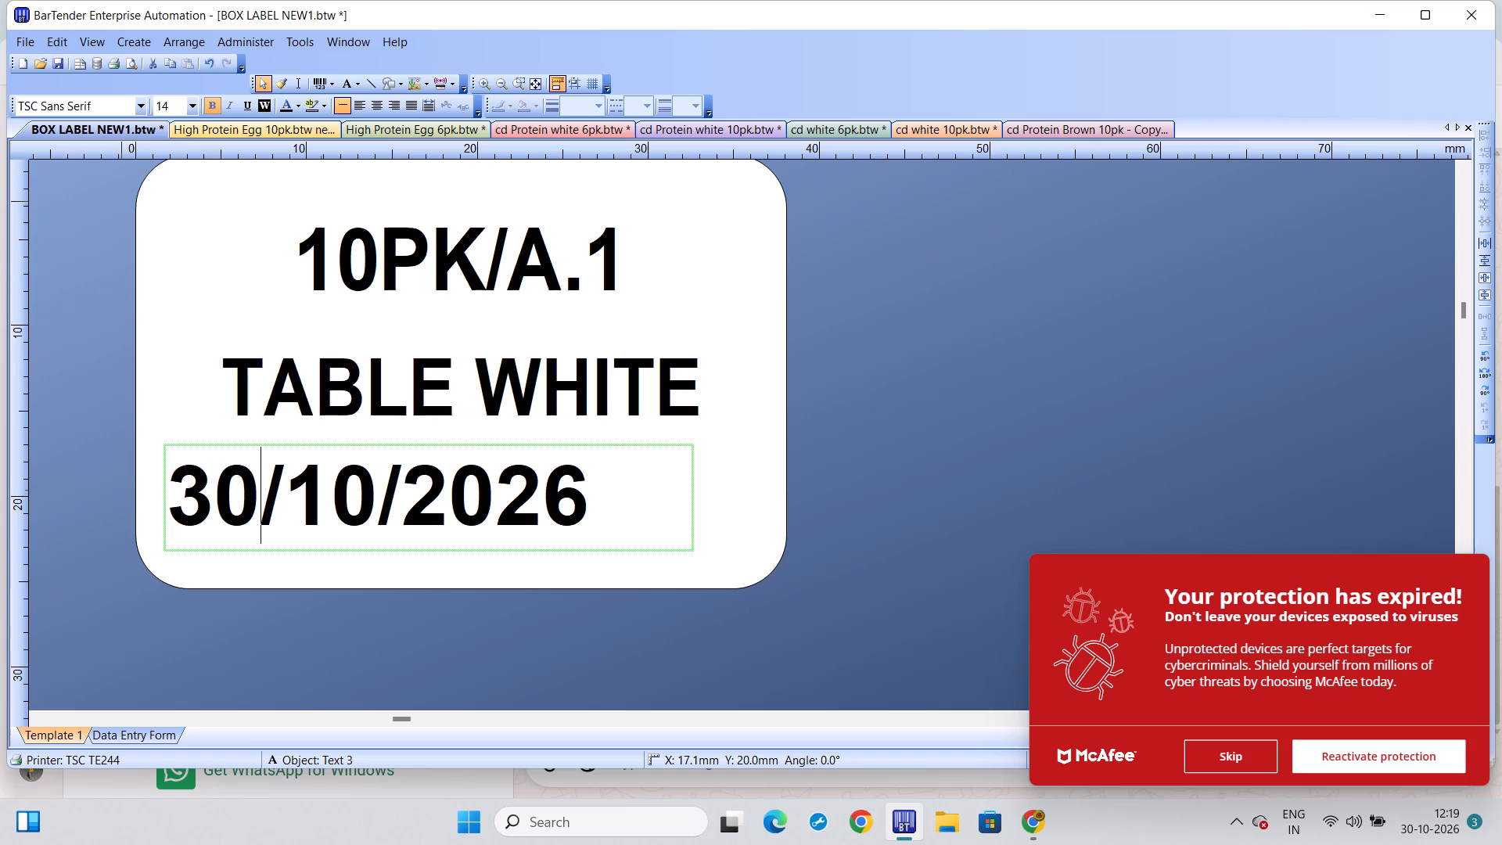
key(BackSpace)
key(1)
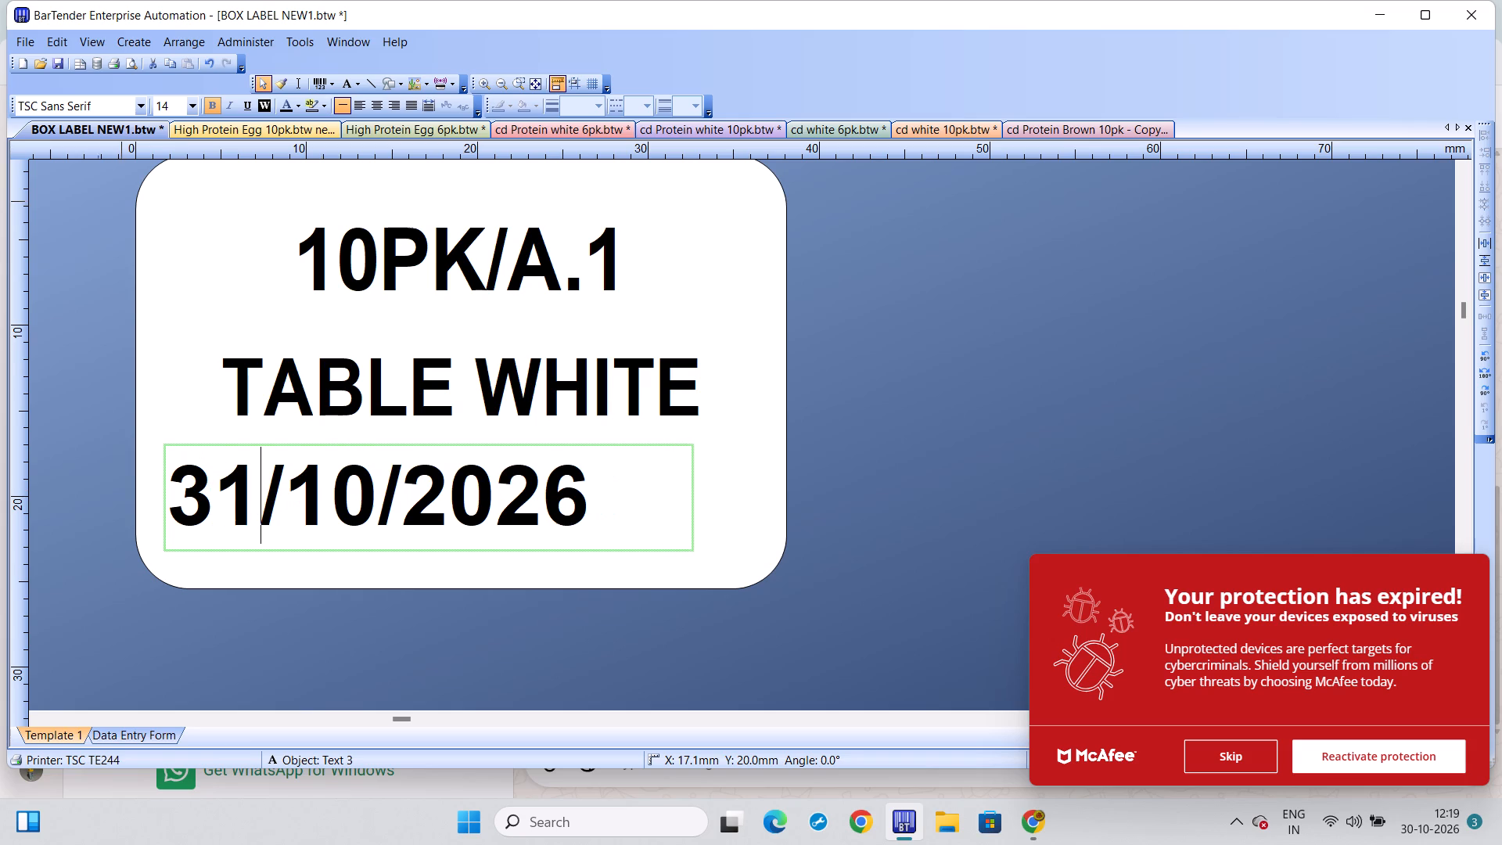
Print 30 copies of the box label on the TSC TE244 printer.
key(ctrl+p)
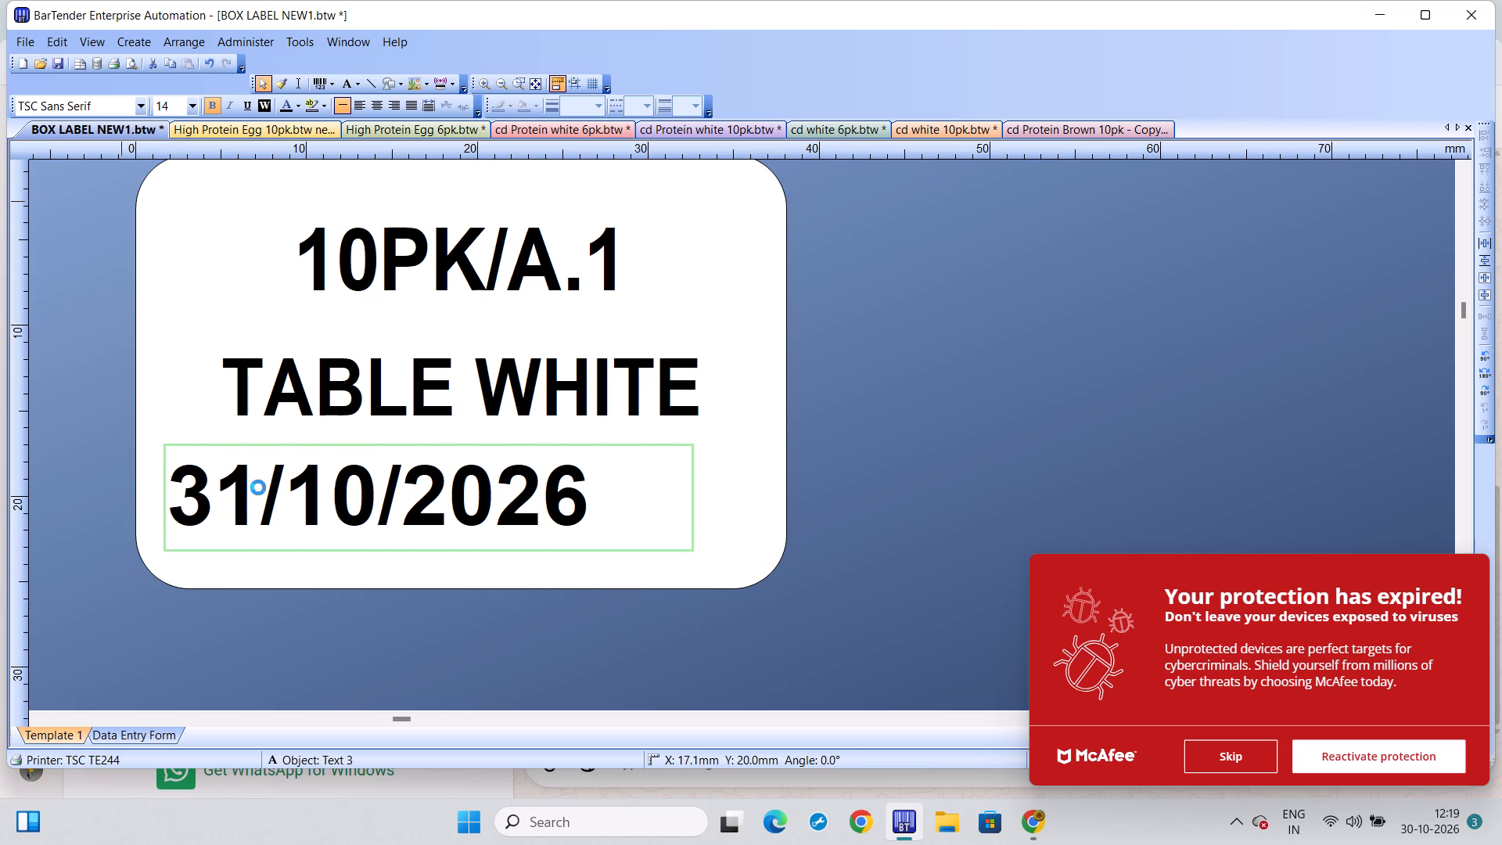
click(258, 487)
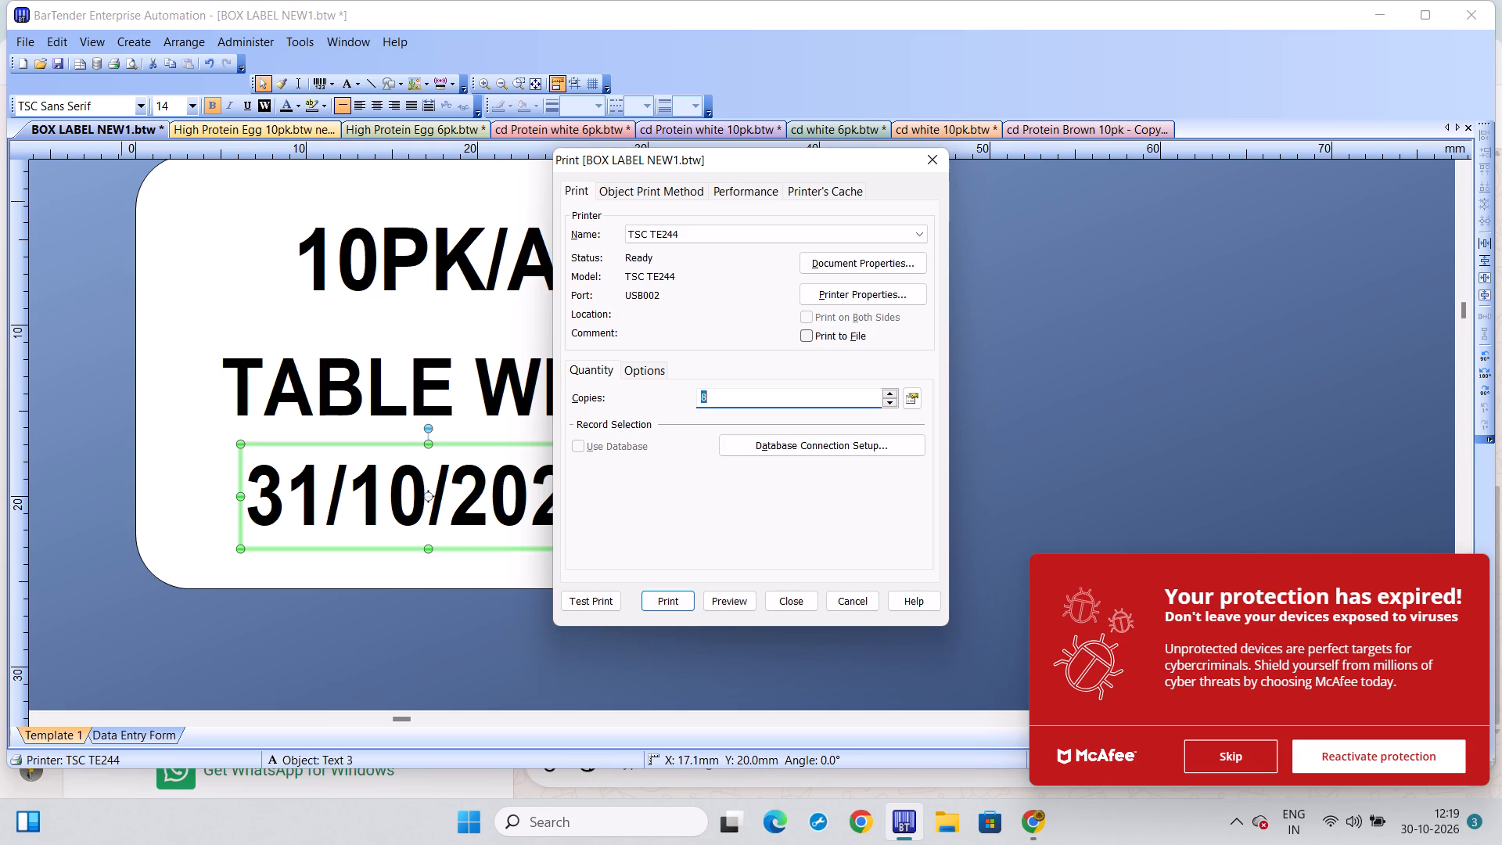
key(BackSpace)
key(3)
key(0)
click(676, 599)
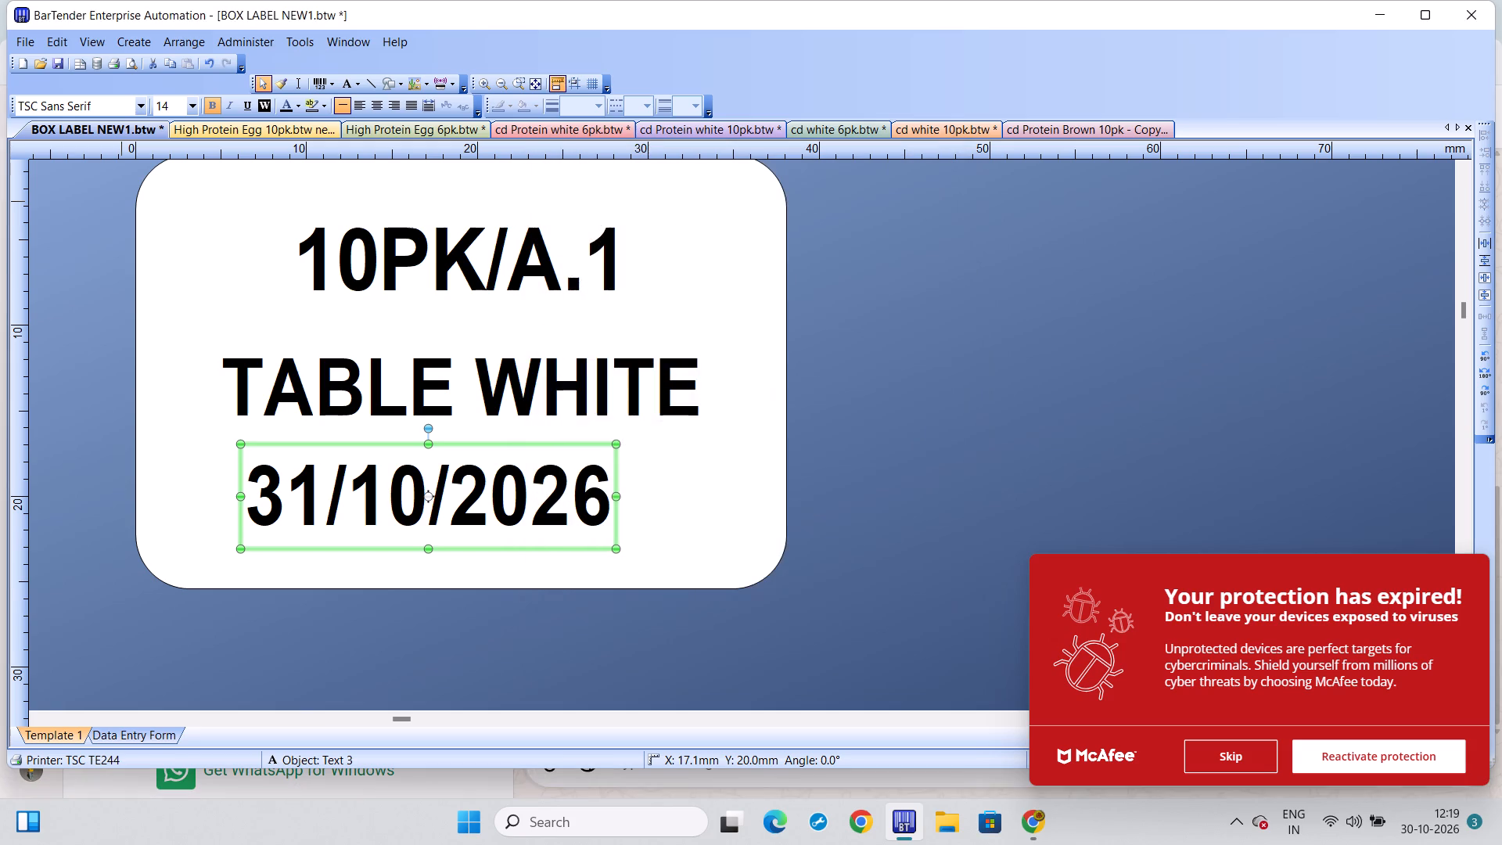
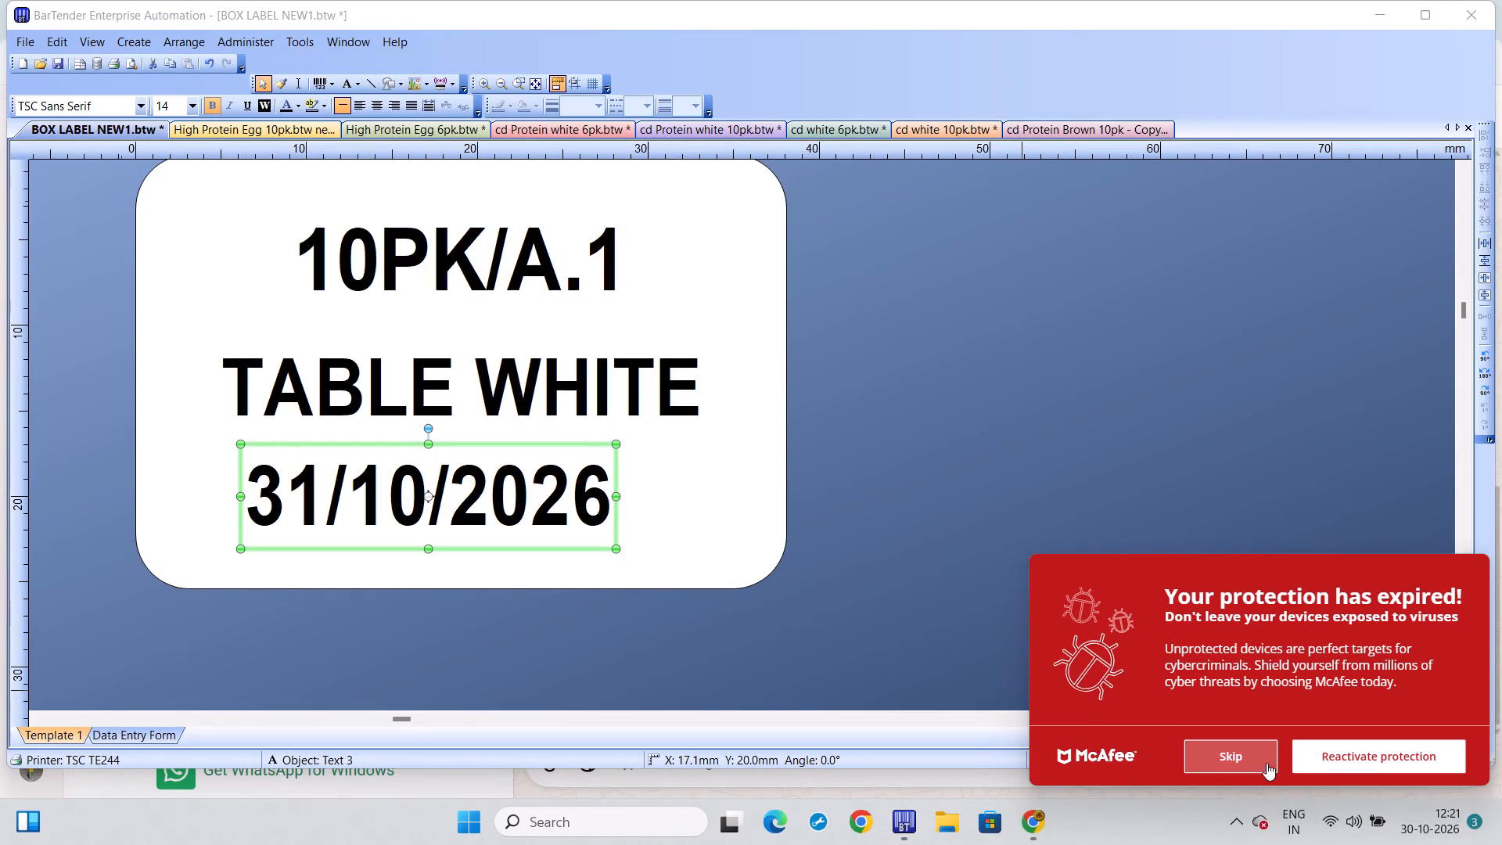
Dismiss the McAfee protection notice without reactivating the protection.
click(1233, 759)
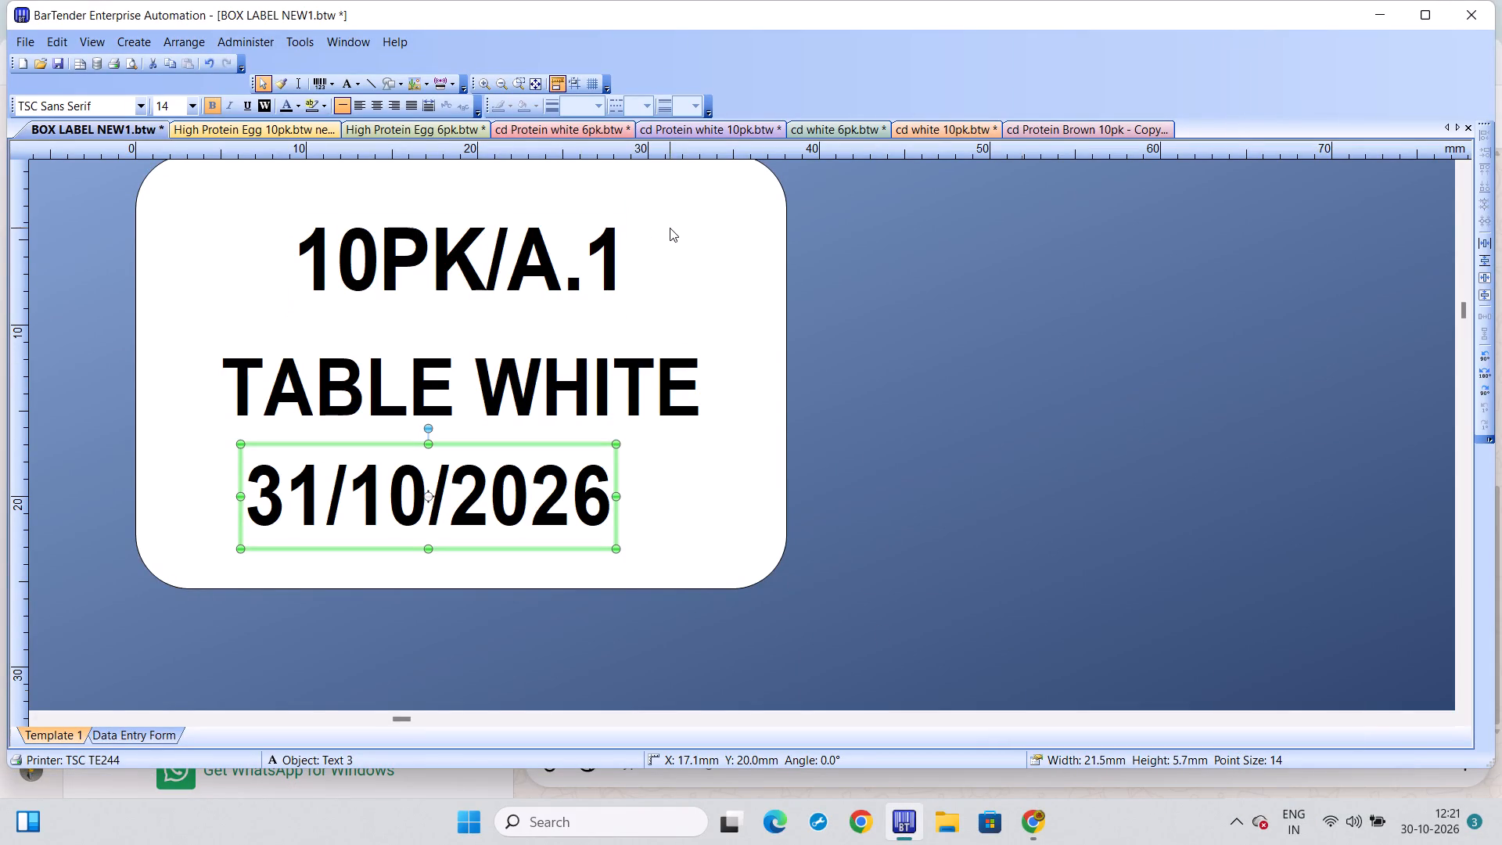
Look through the cd Protein white labels and the cd white 6pk label with its QR code's embedded data, returning to BOX LABEL NEW1.
click(833, 131)
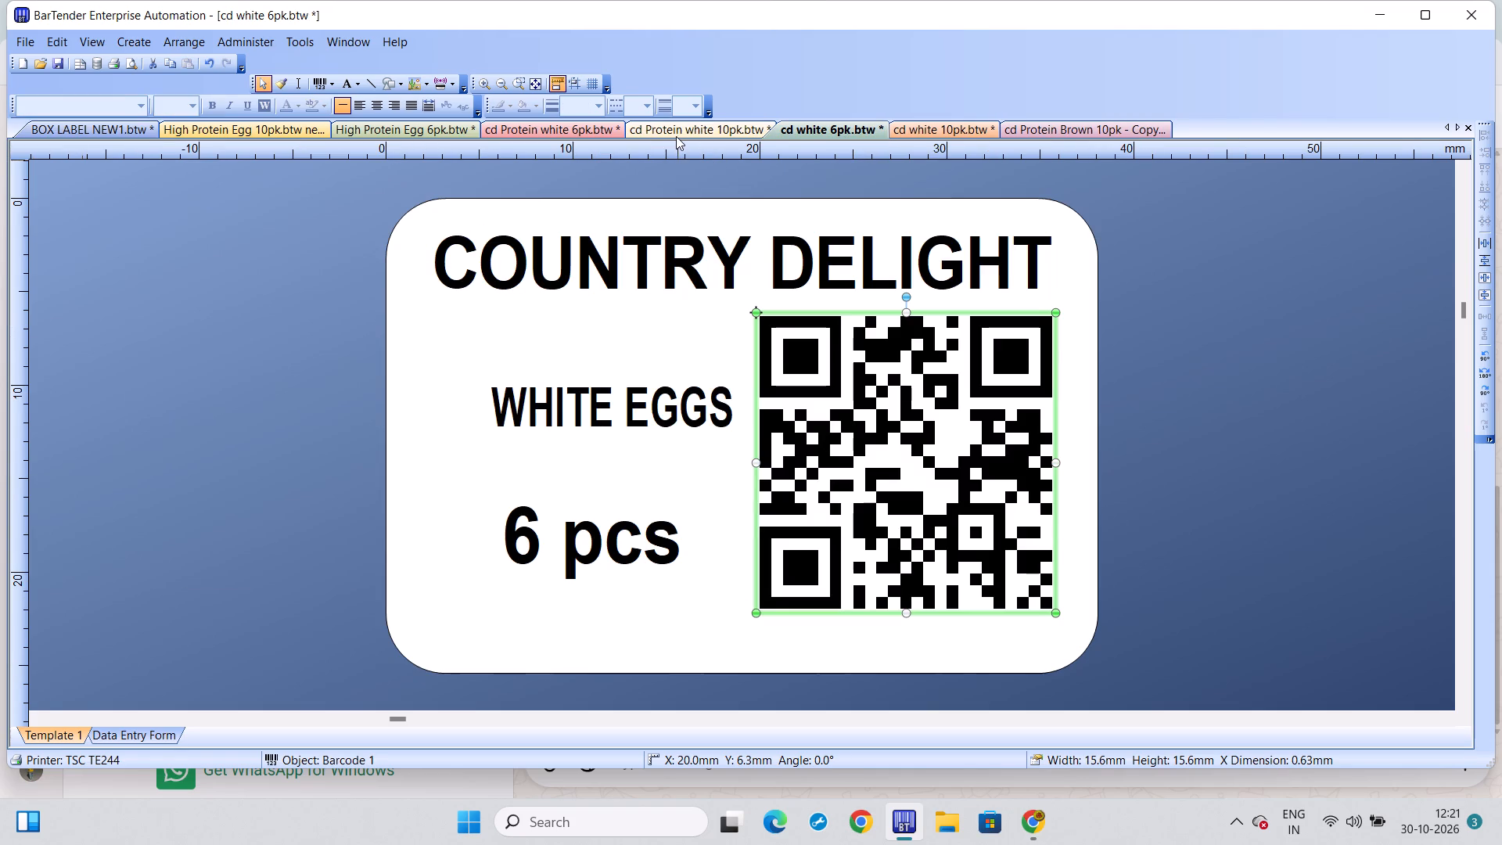
click(583, 133)
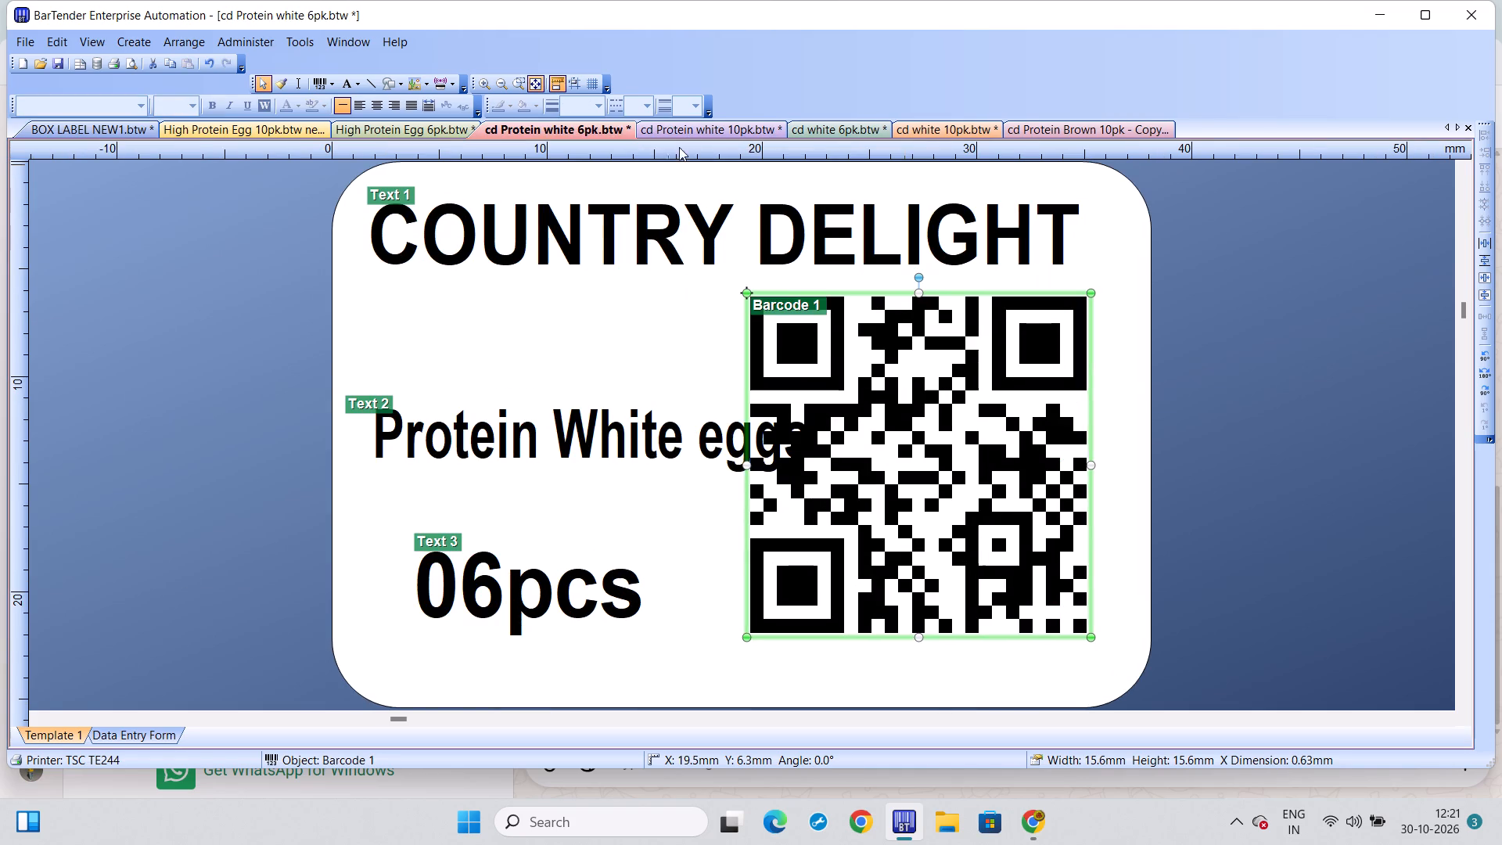
click(831, 132)
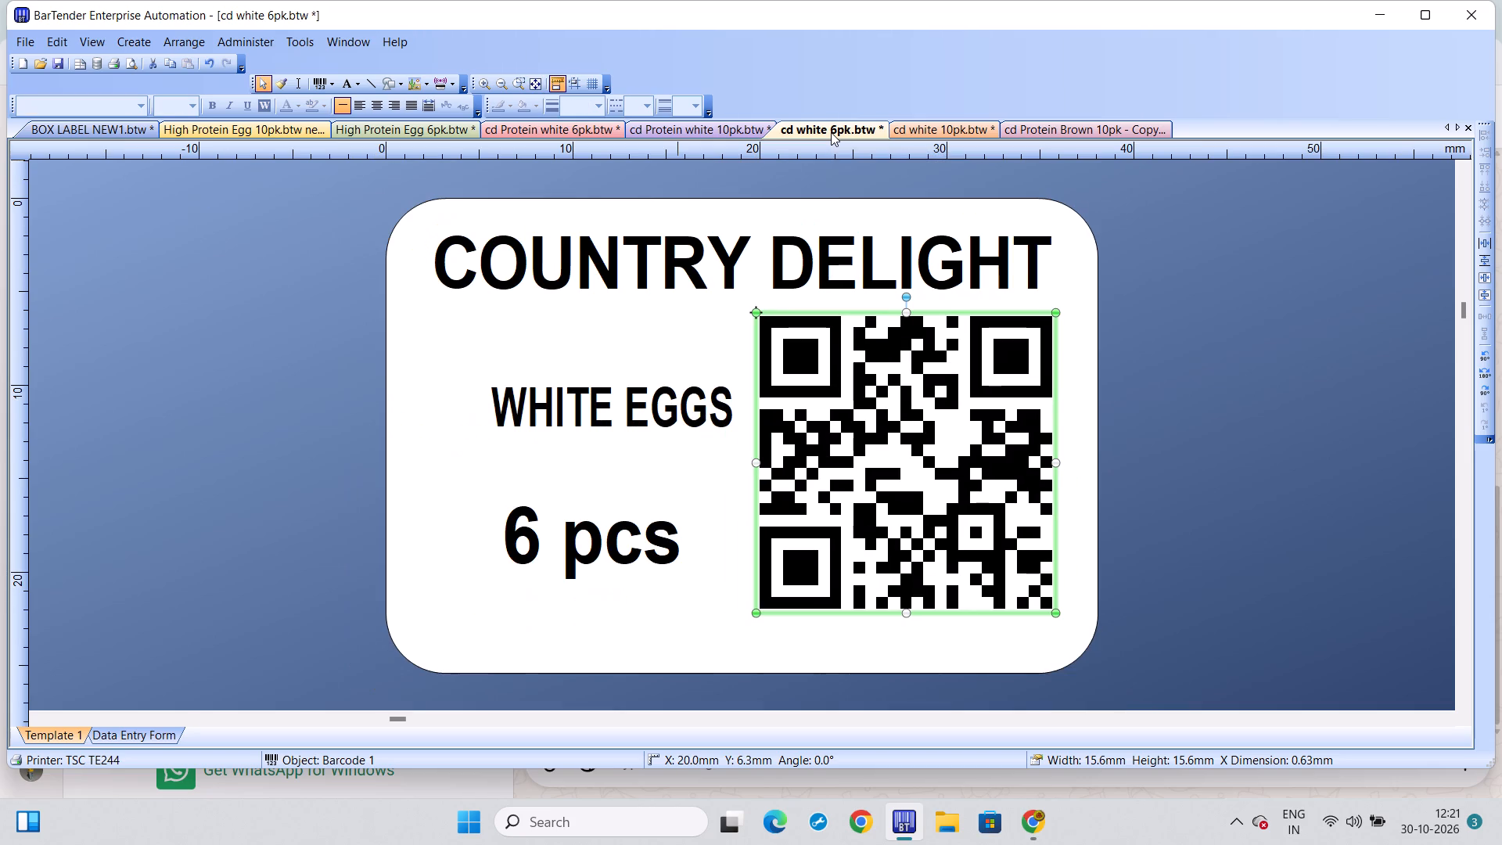
click(683, 129)
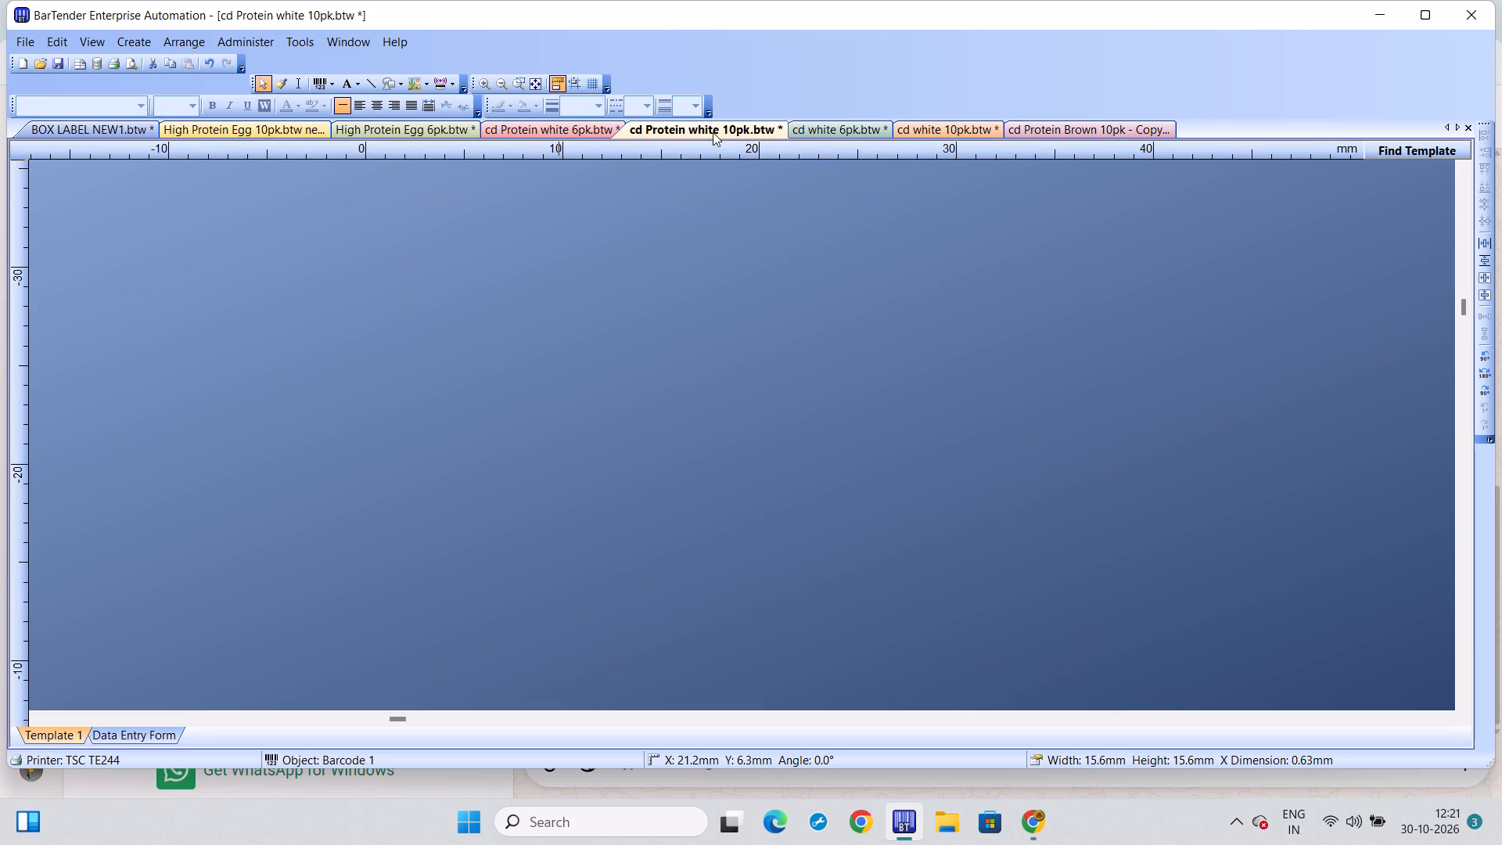
click(835, 135)
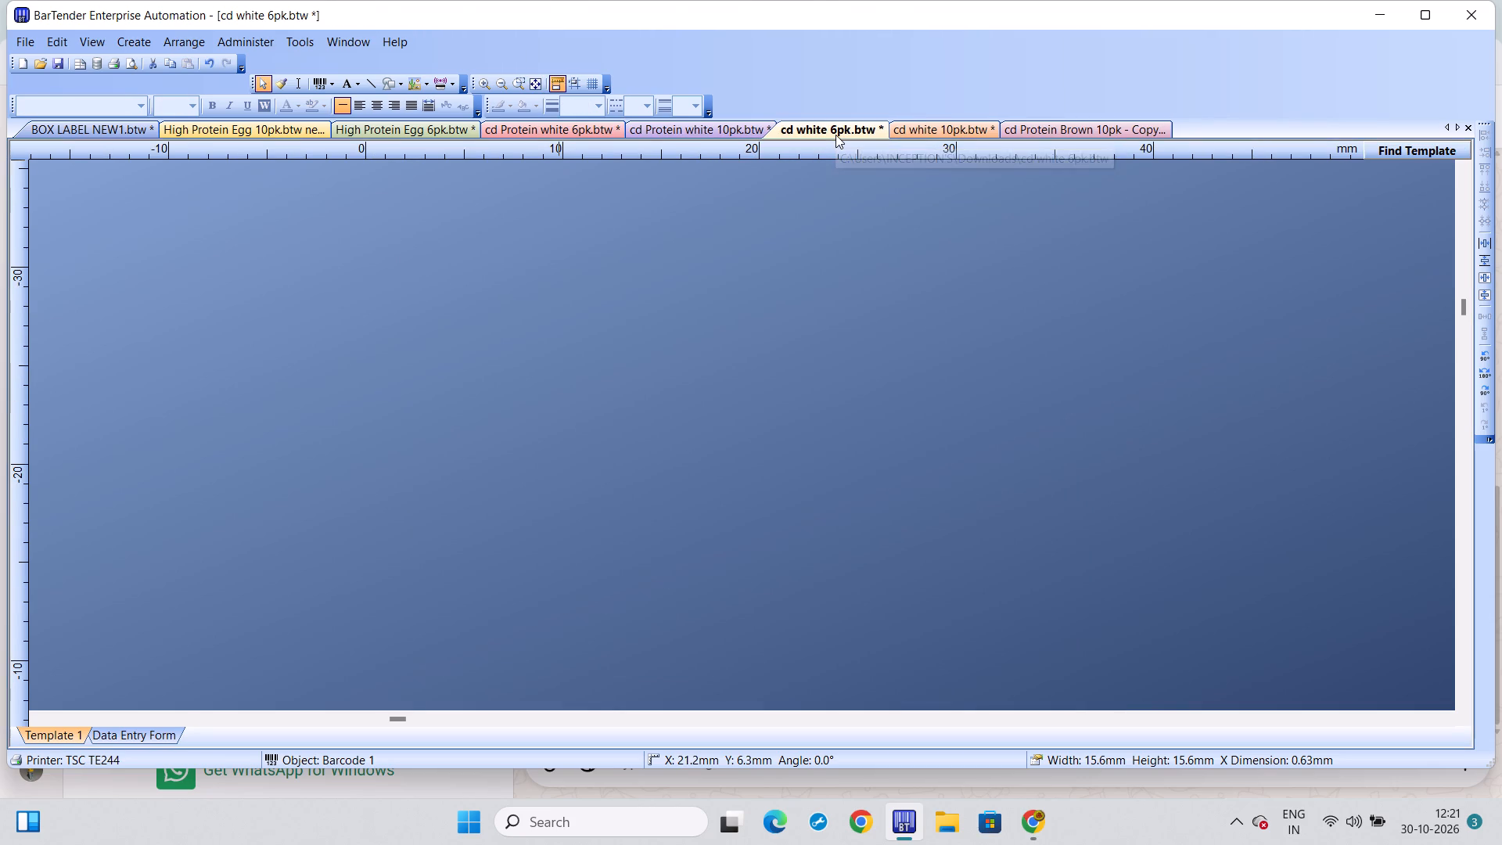
double_click(856, 503)
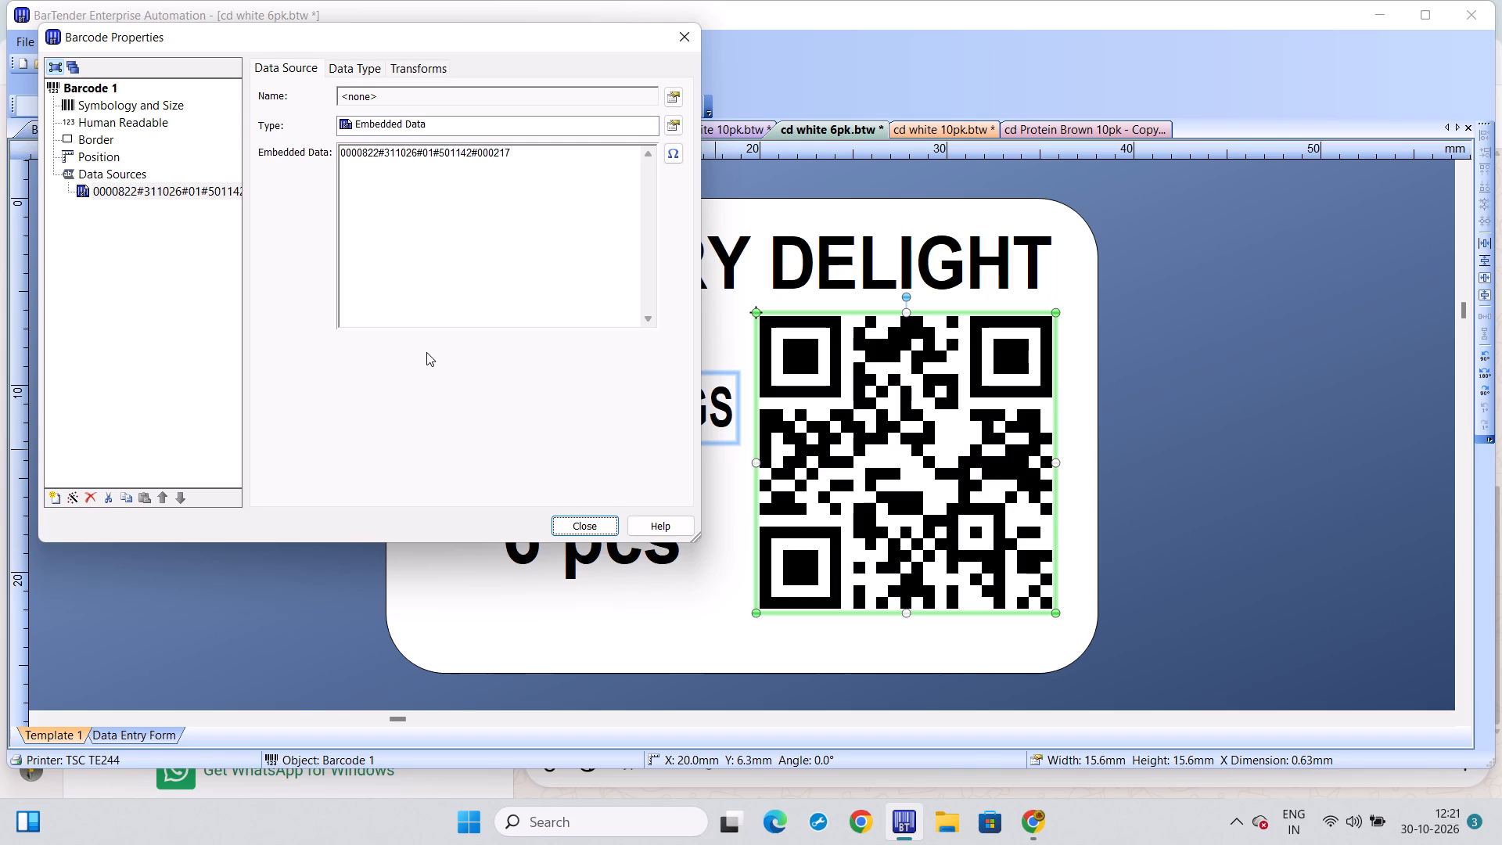
click(695, 42)
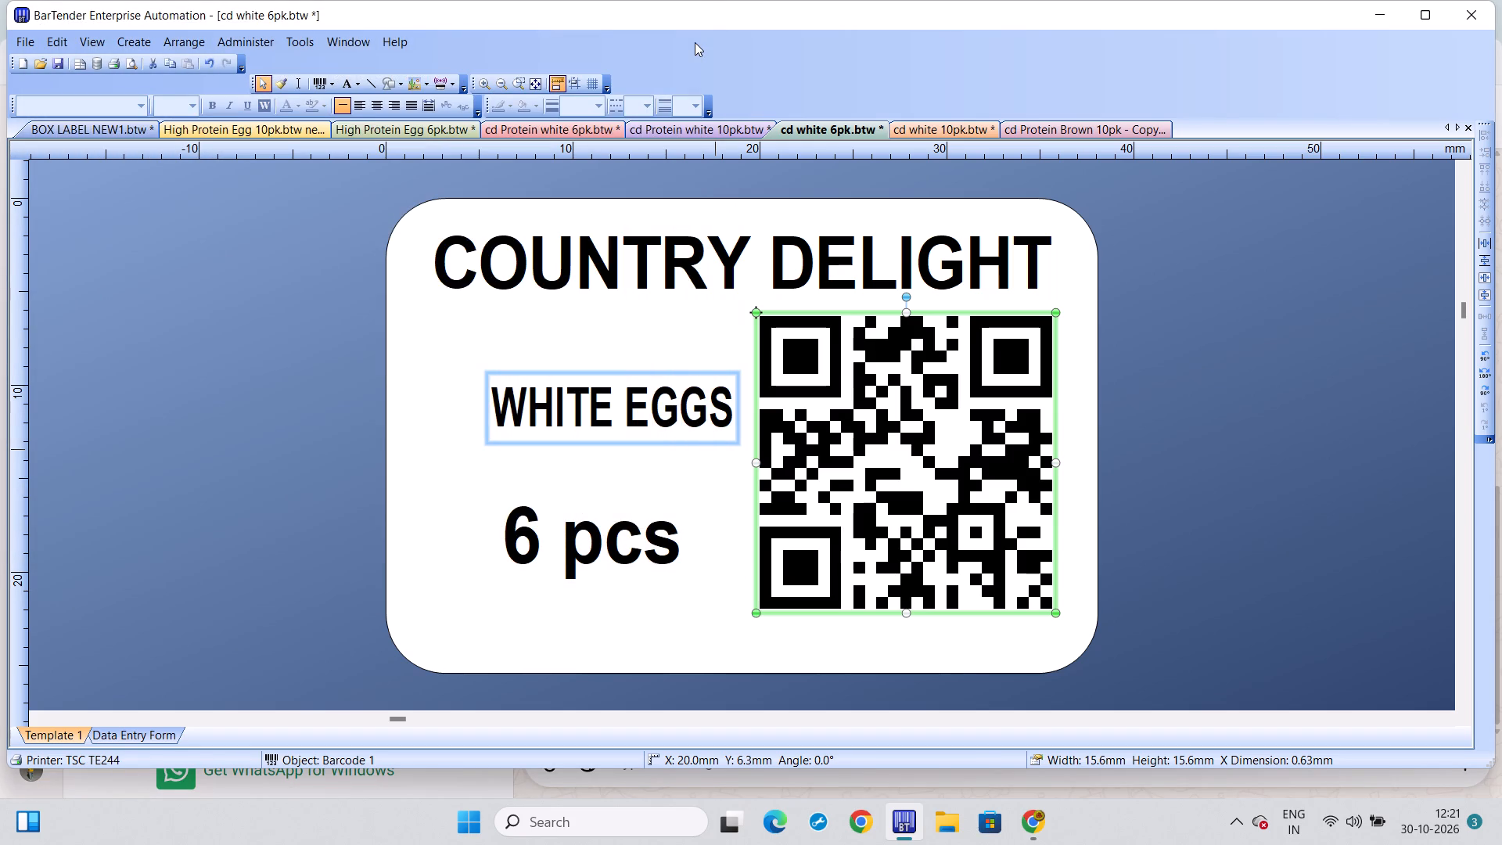
click(68, 130)
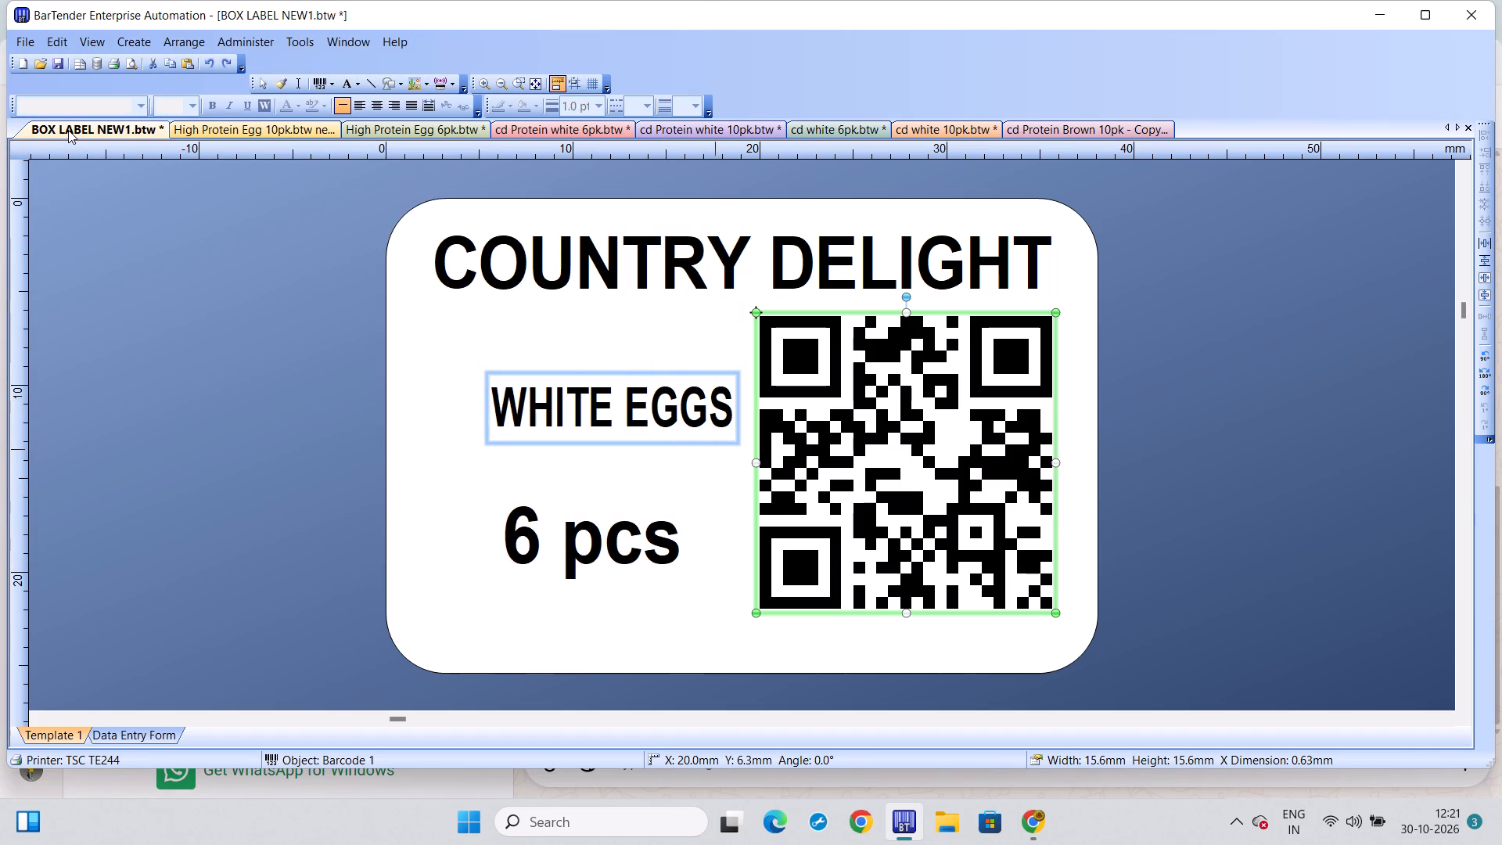
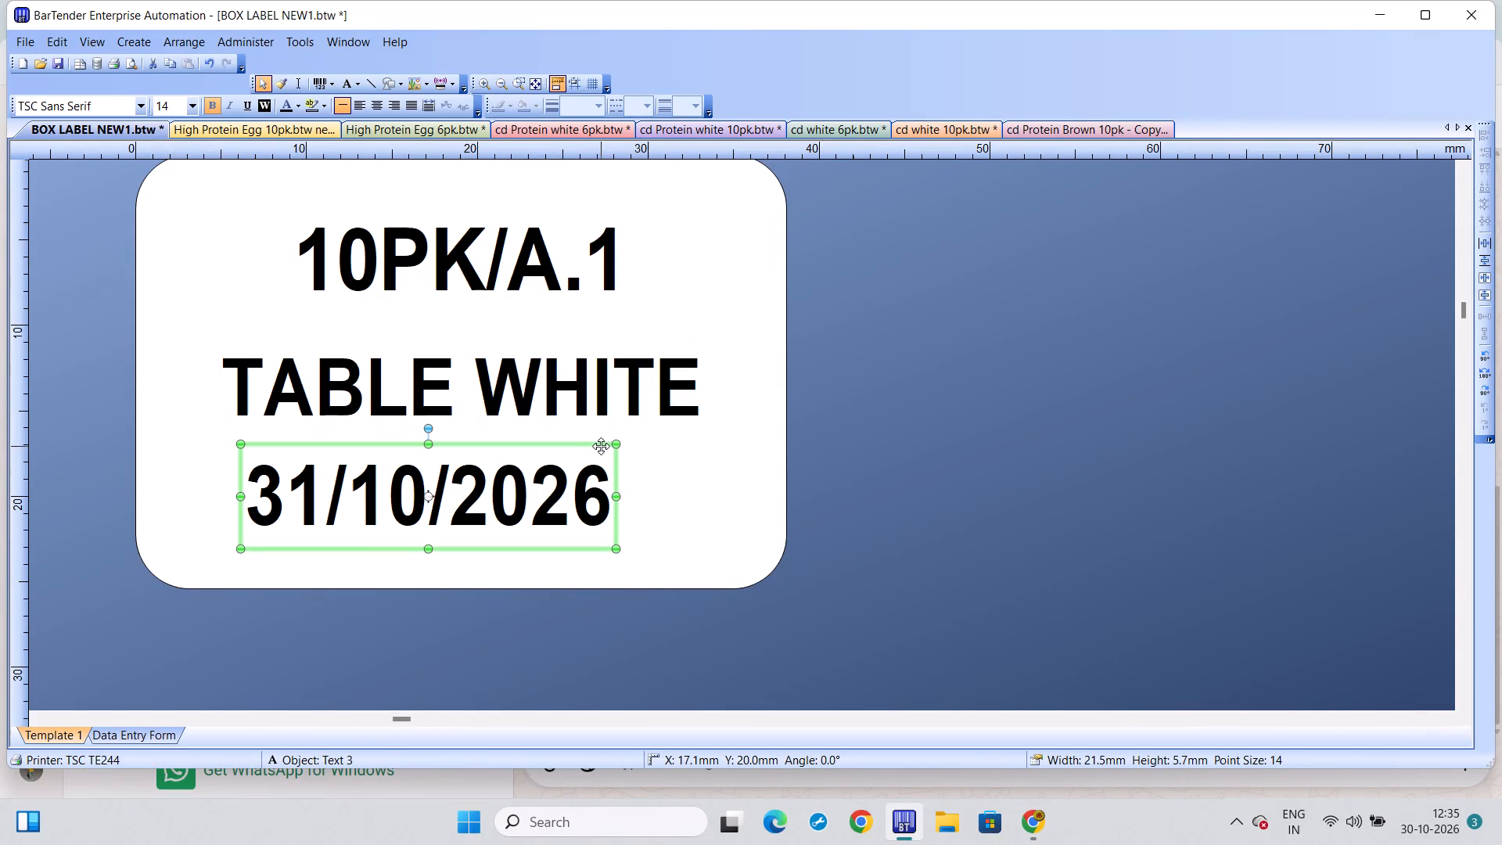
Replace the product name in the middle line of the box label with FARM WHITE.
click(695, 380)
click(688, 380)
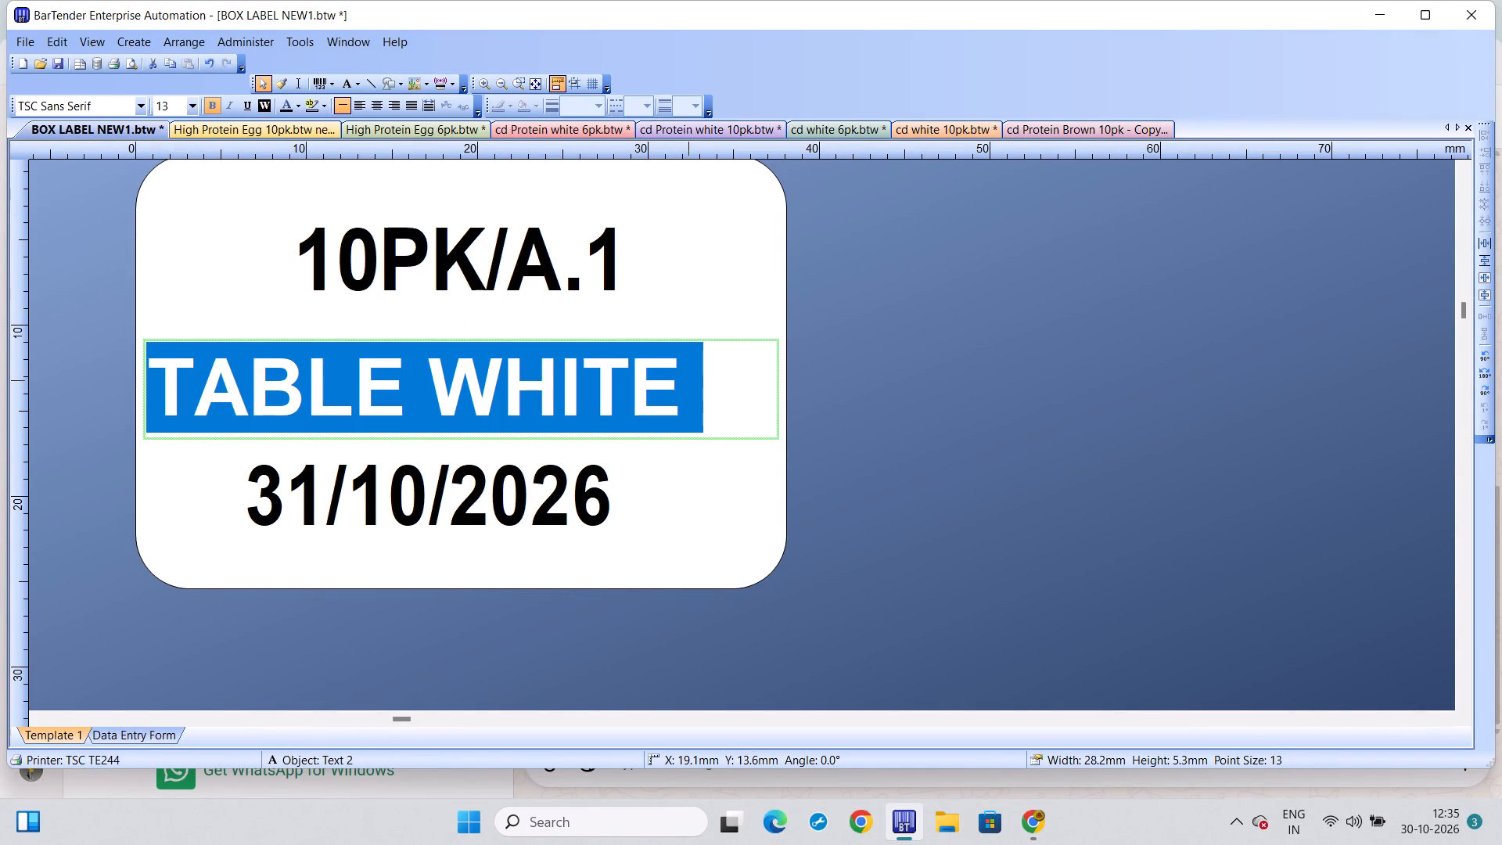
click(681, 380)
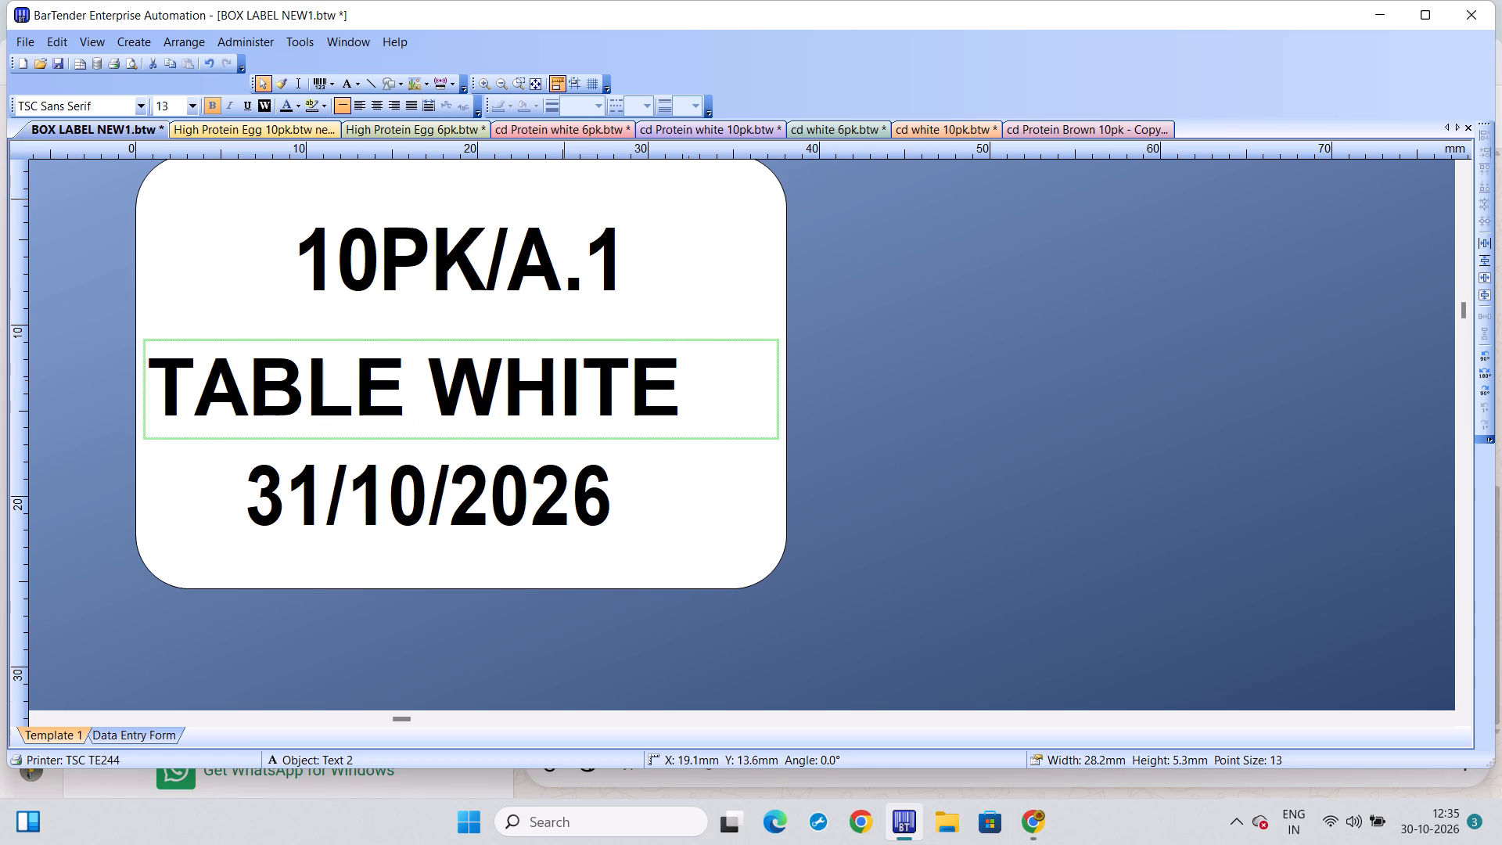
key(BackSpace)
key(BackSpace)
key(BackSpace)
key(BackSpace)
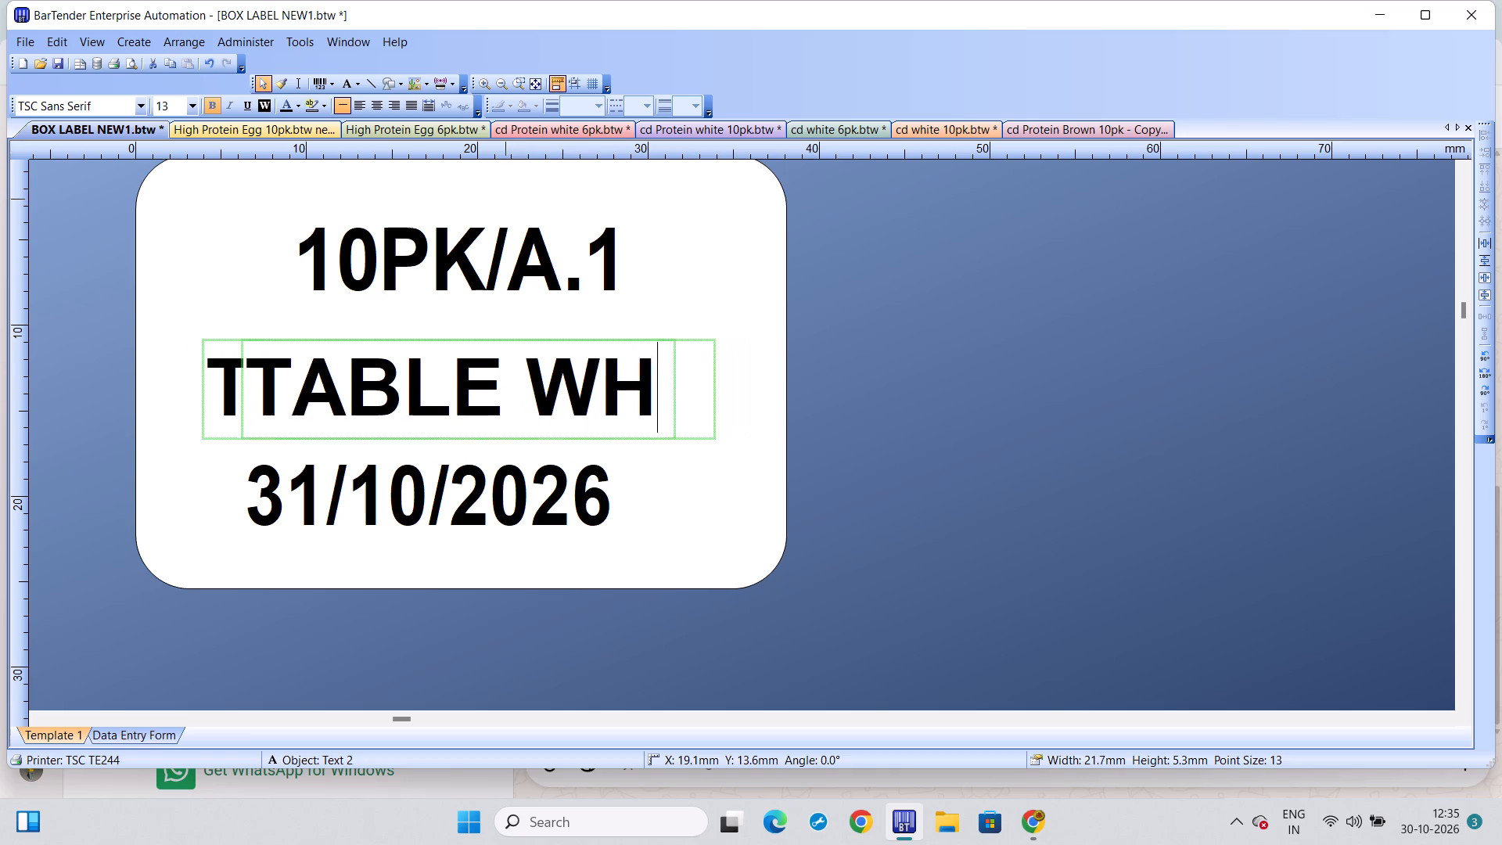
key(BackSpace)
key(BackSpace)
key(BackSpace)
key(BackSpace)
key(BackSpace)
key(BackSpace)
key(BackSpace)
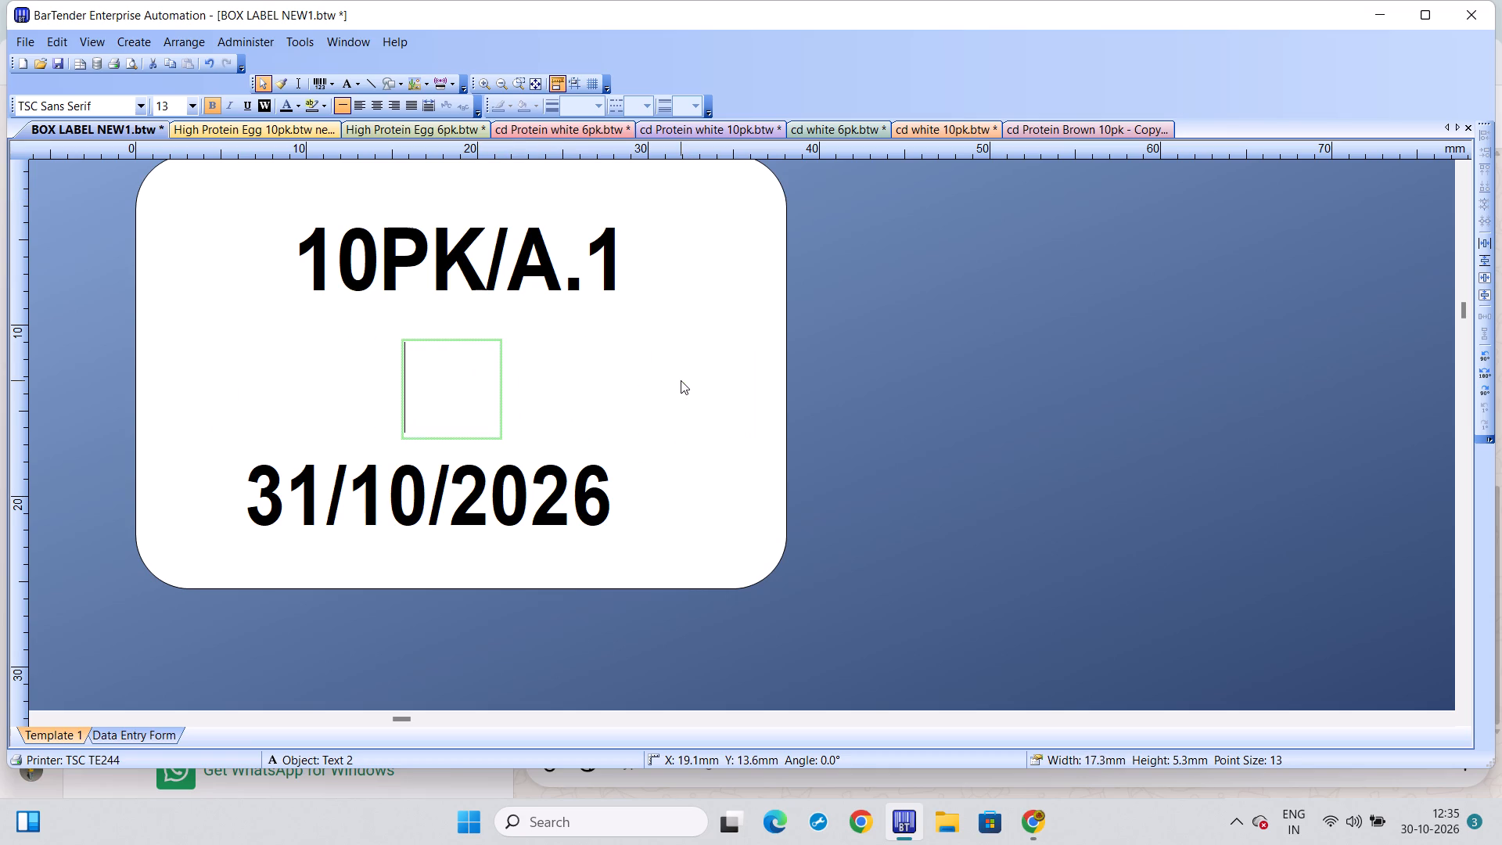
key(f)
key(a)
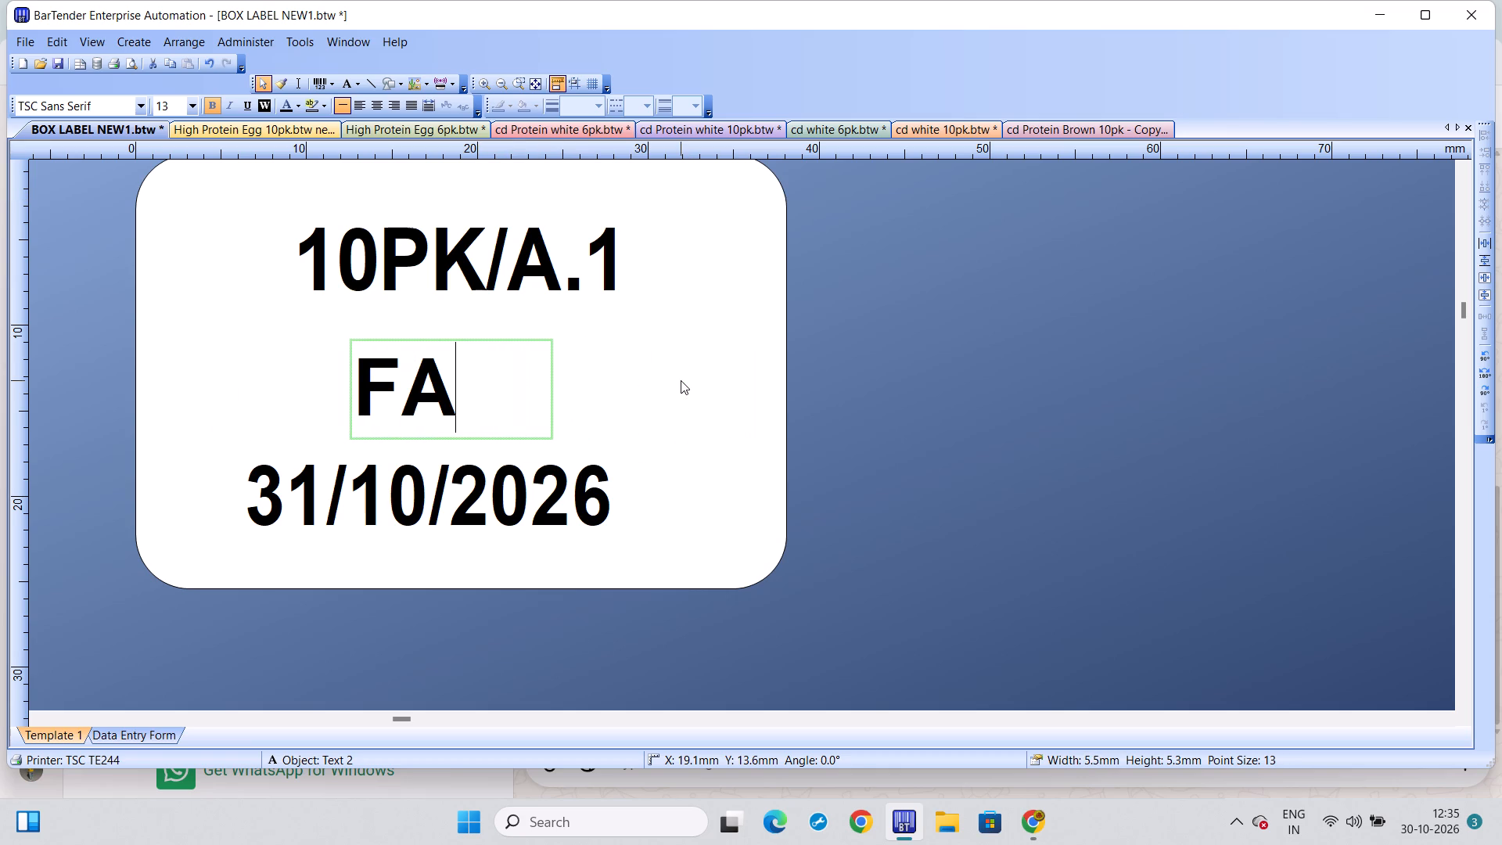
key(r)
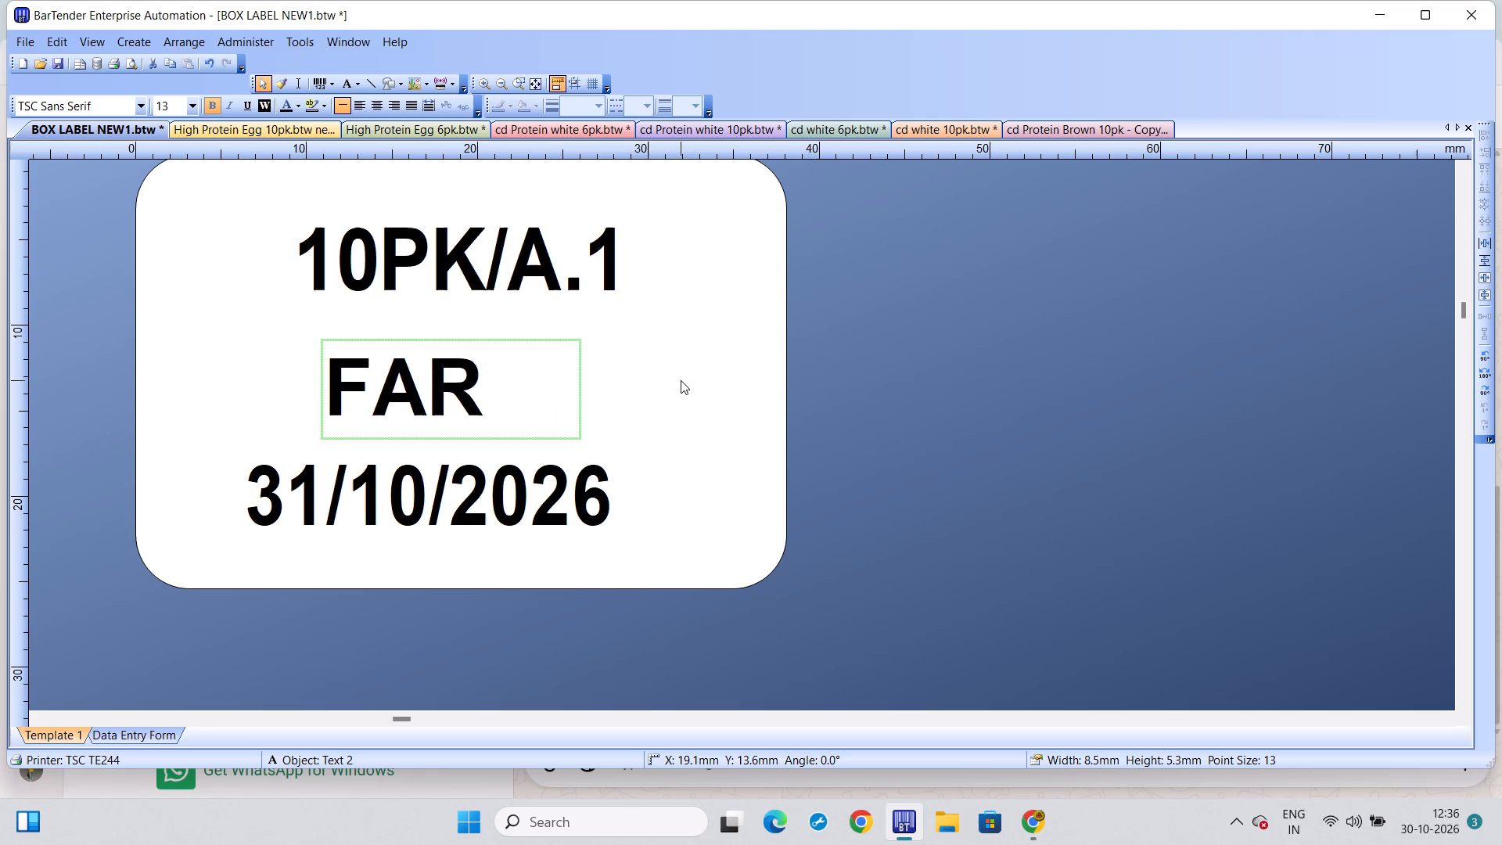
key(m)
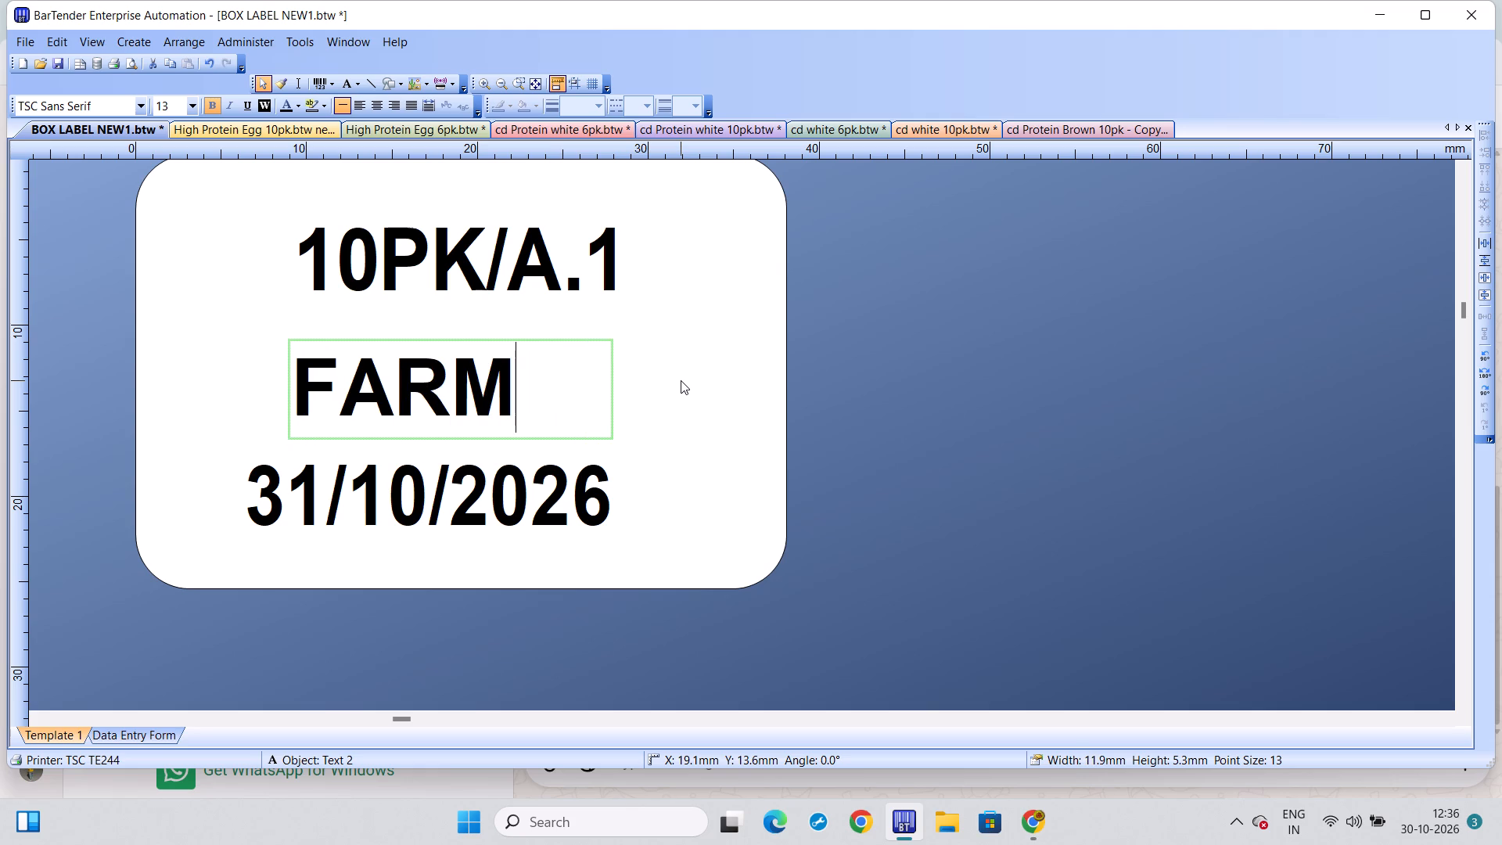
key(space)
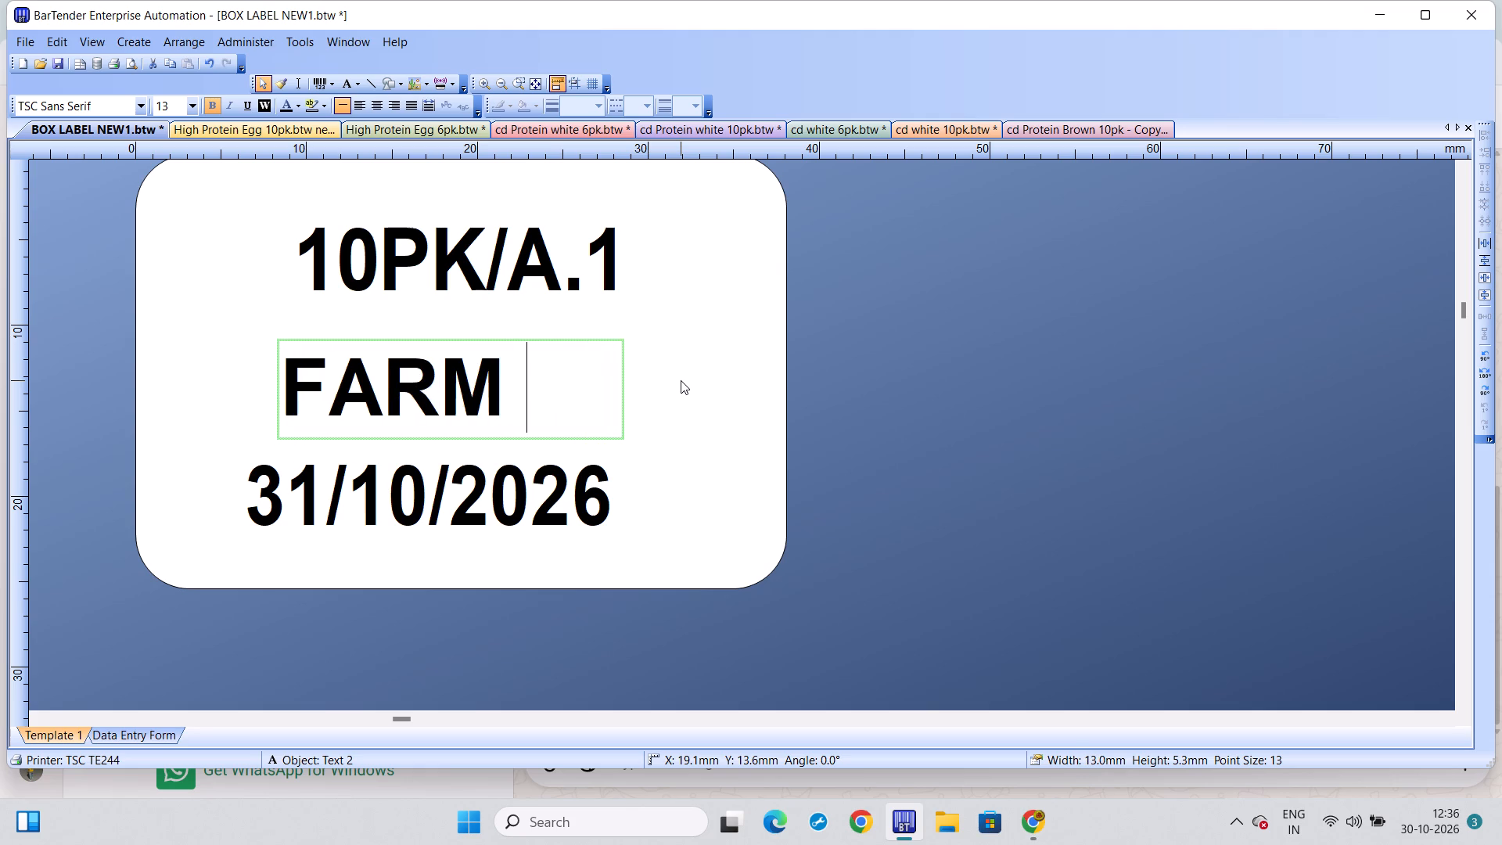
key(w)
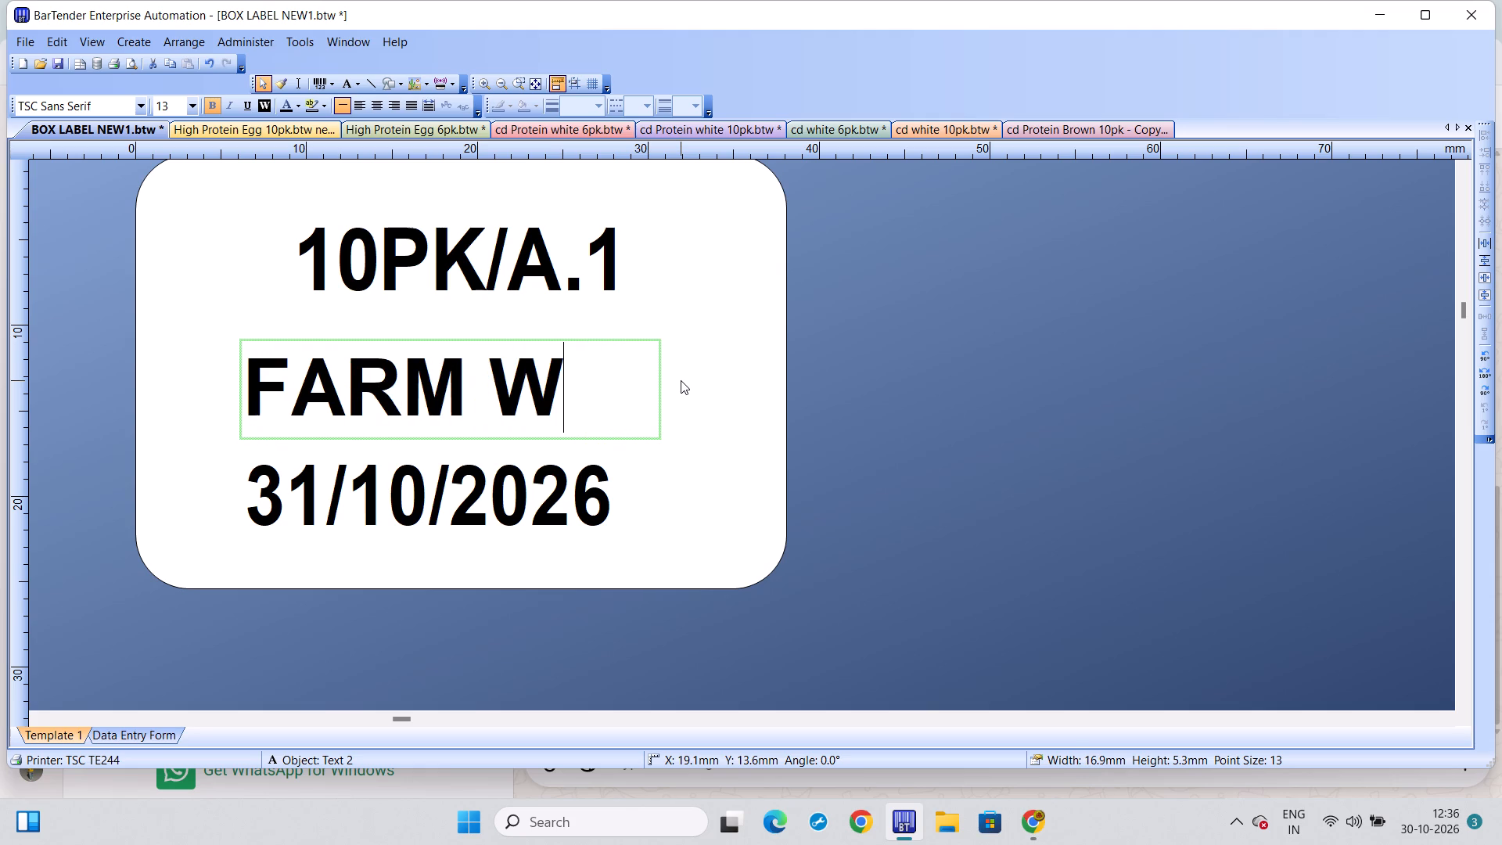
text(HITE)
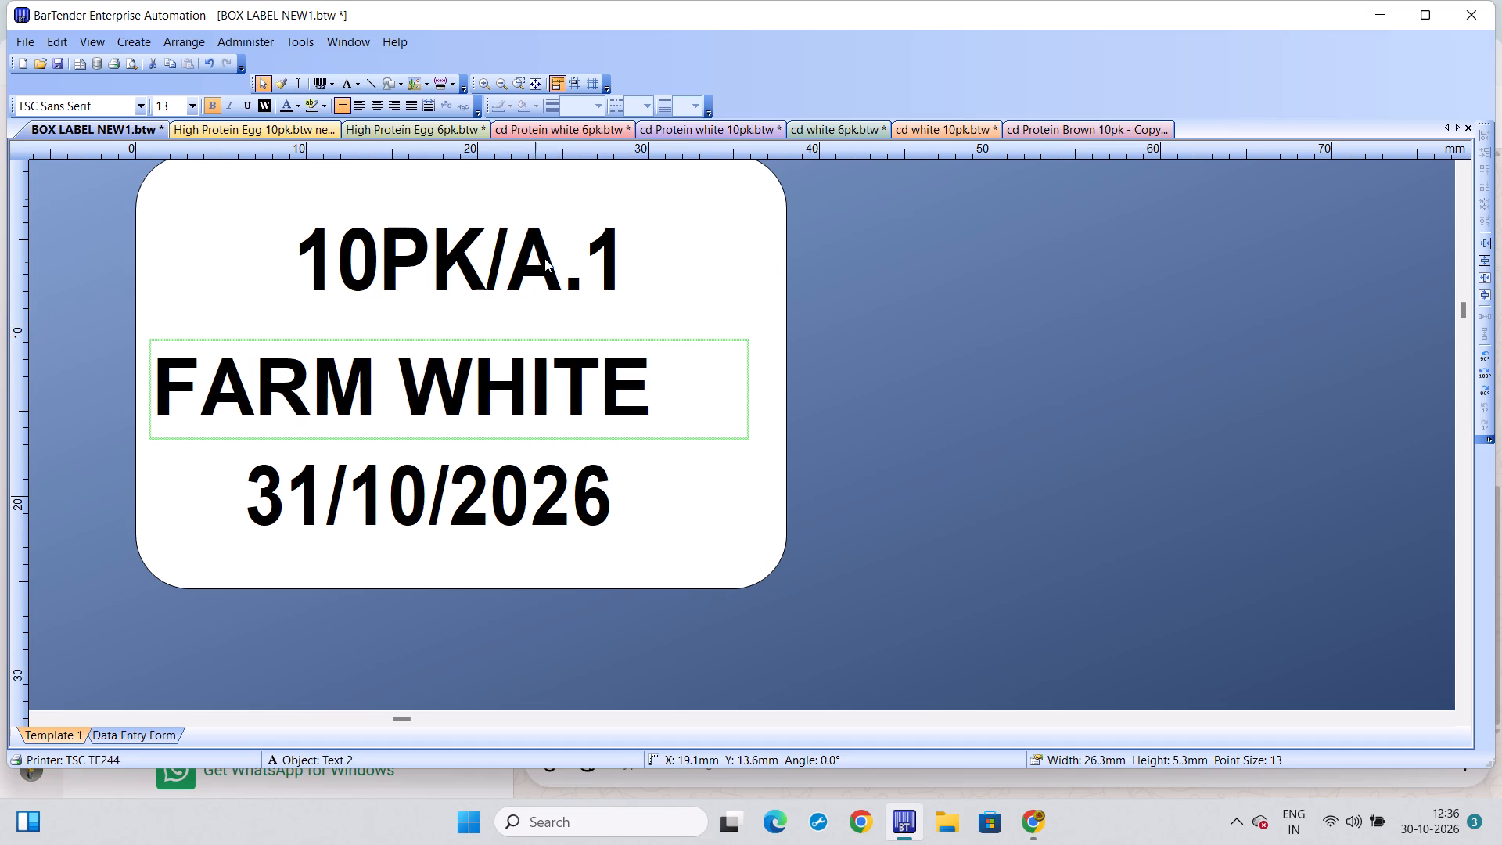
Change the pack size in the box label's top line so it reads 06PK/A.1.
click(370, 271)
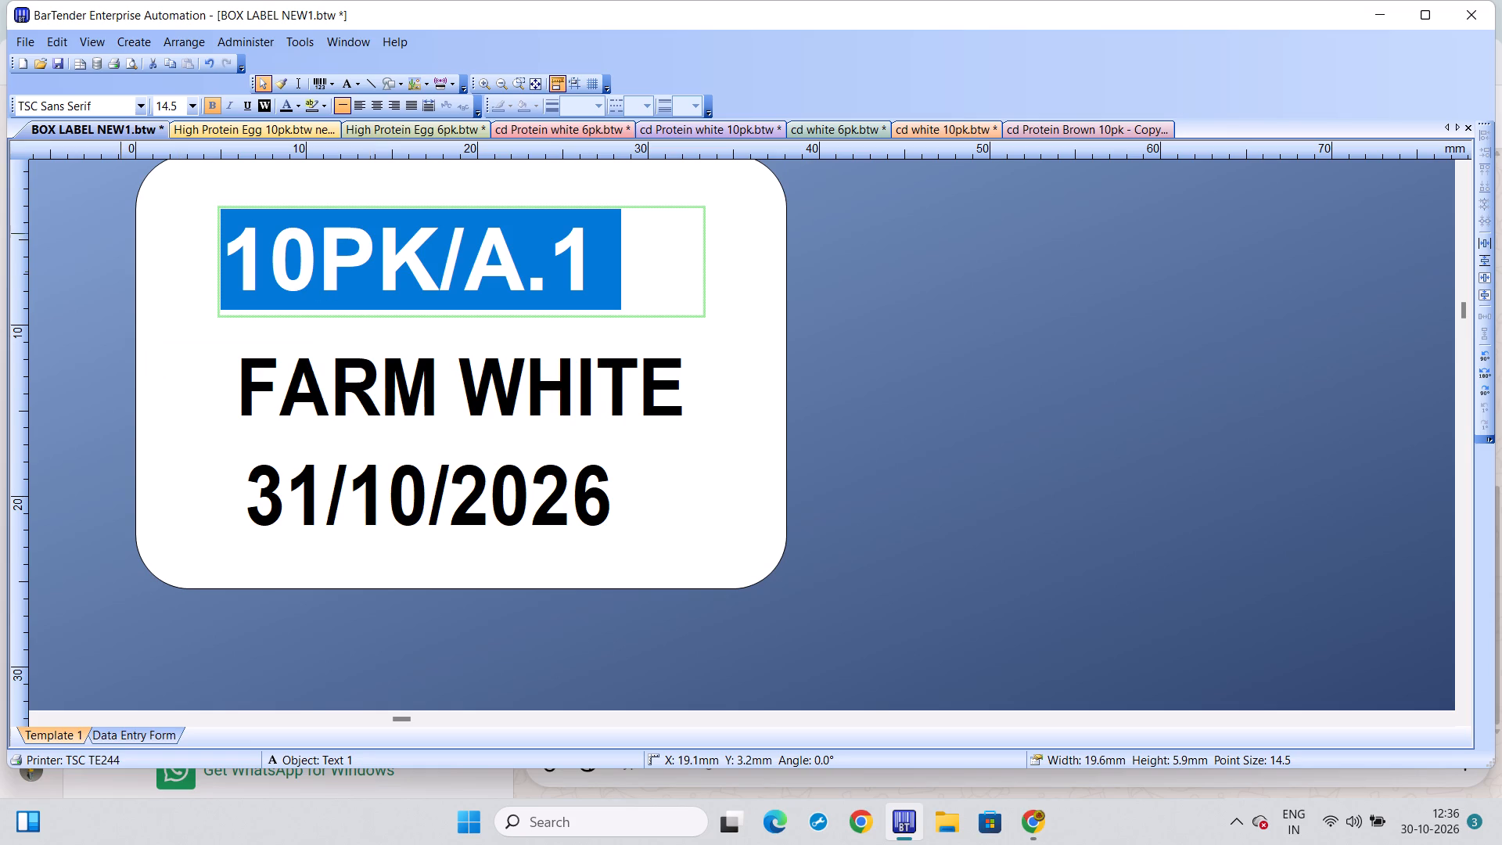
click(311, 267)
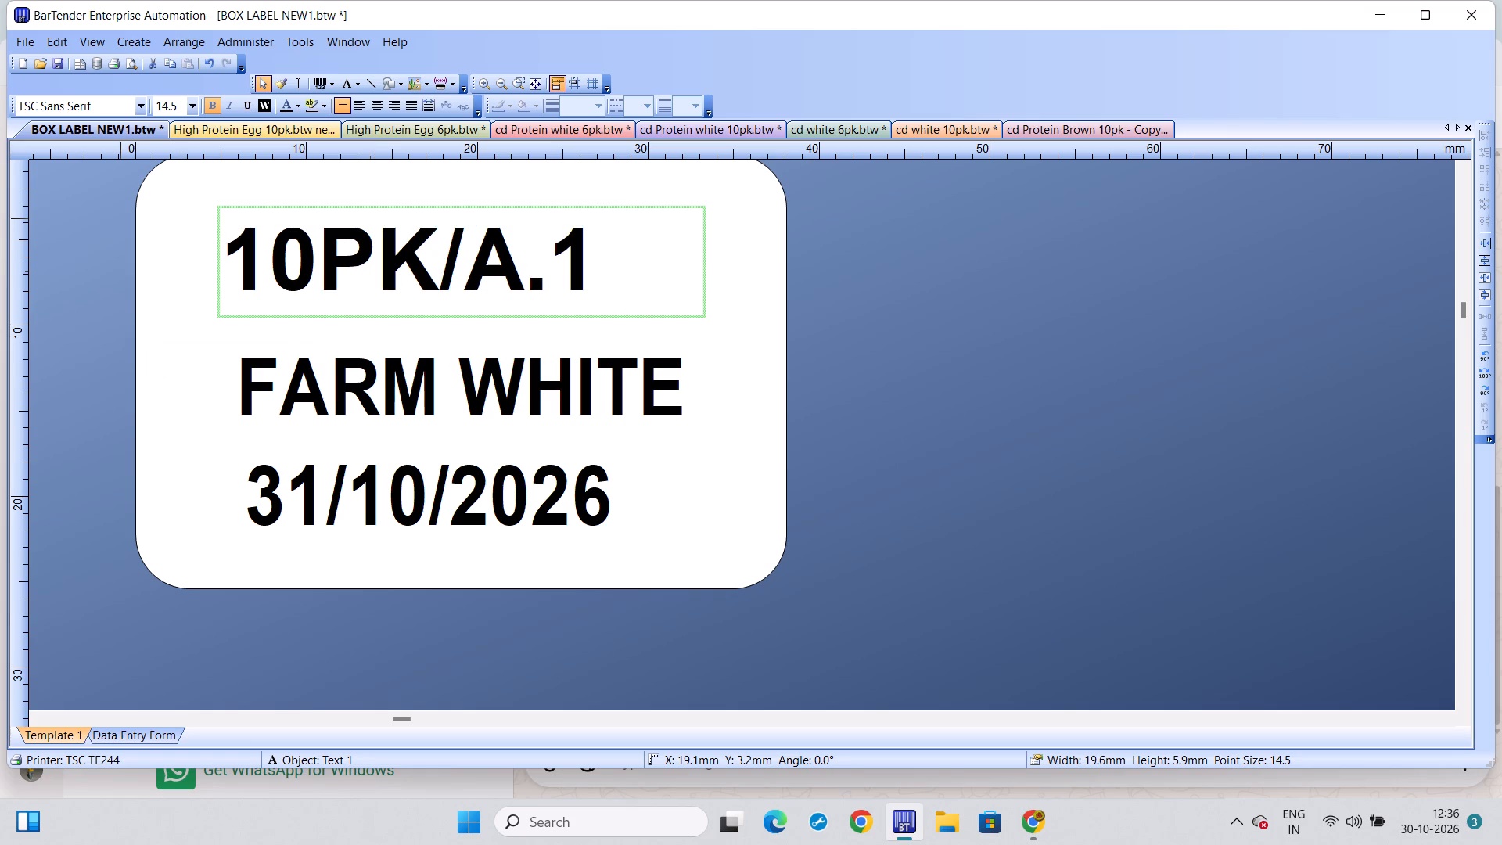
key(BackSpace)
key(BackSpace)
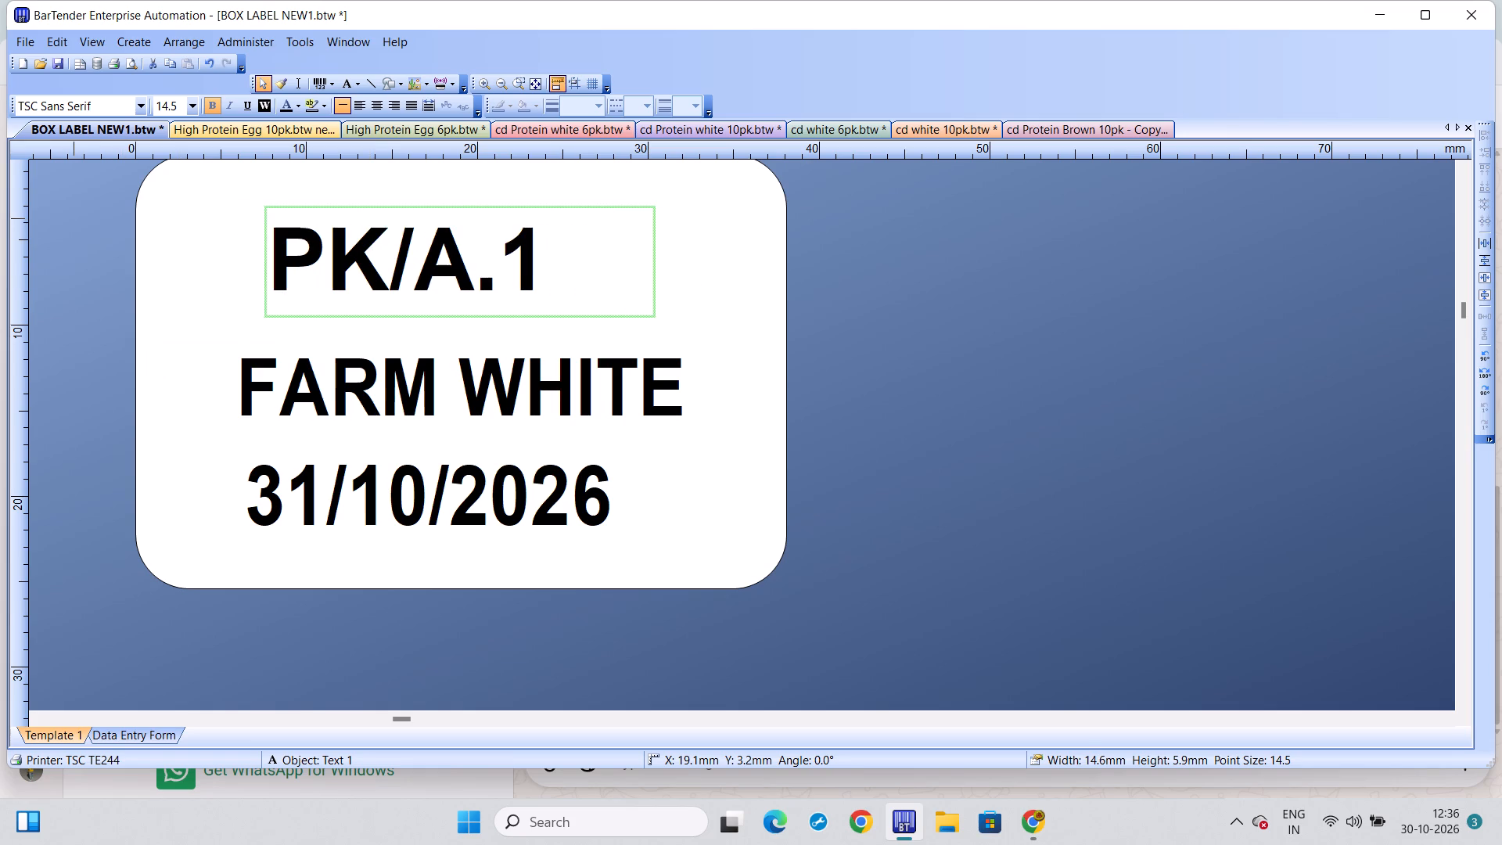
key(0)
key(6)
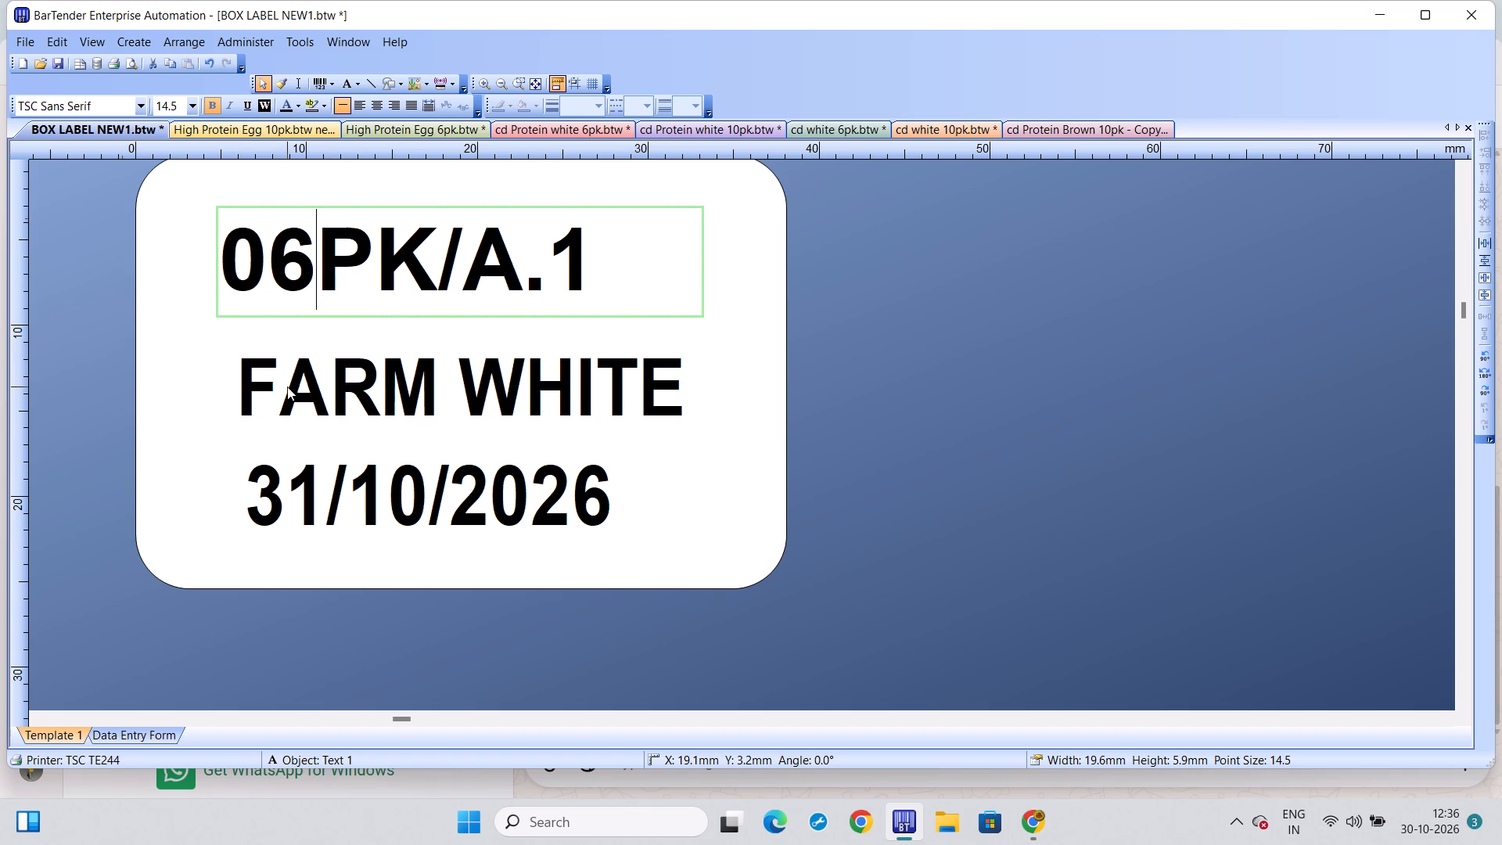
Print 2 copies of the 06PK/A.1 FARM WHITE box label on the TSC TE244 printer.
key(ctrl+p)
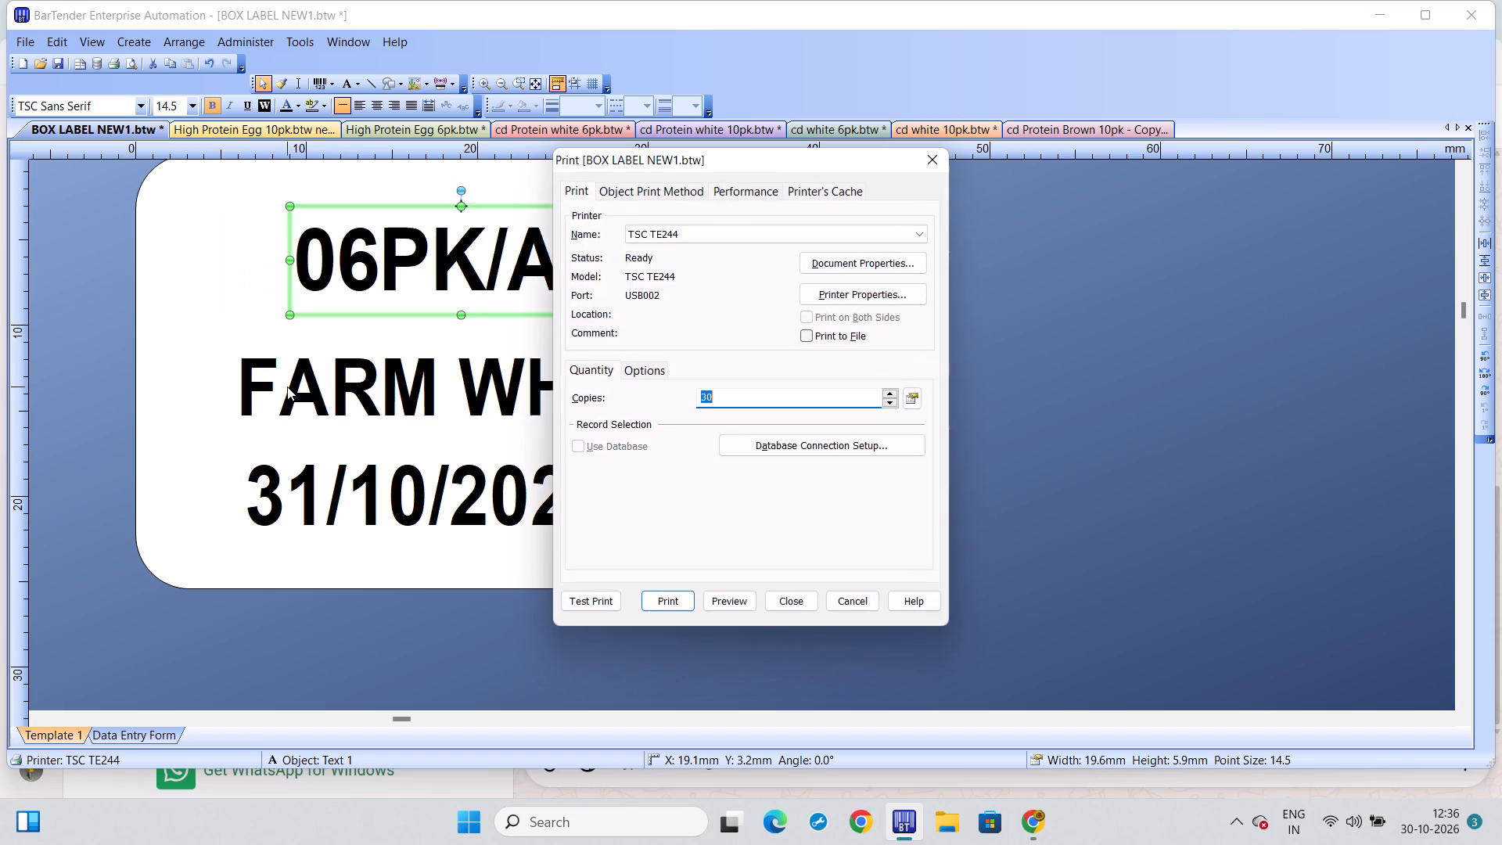
click(715, 400)
key(BackSpace)
key(BackSpace)
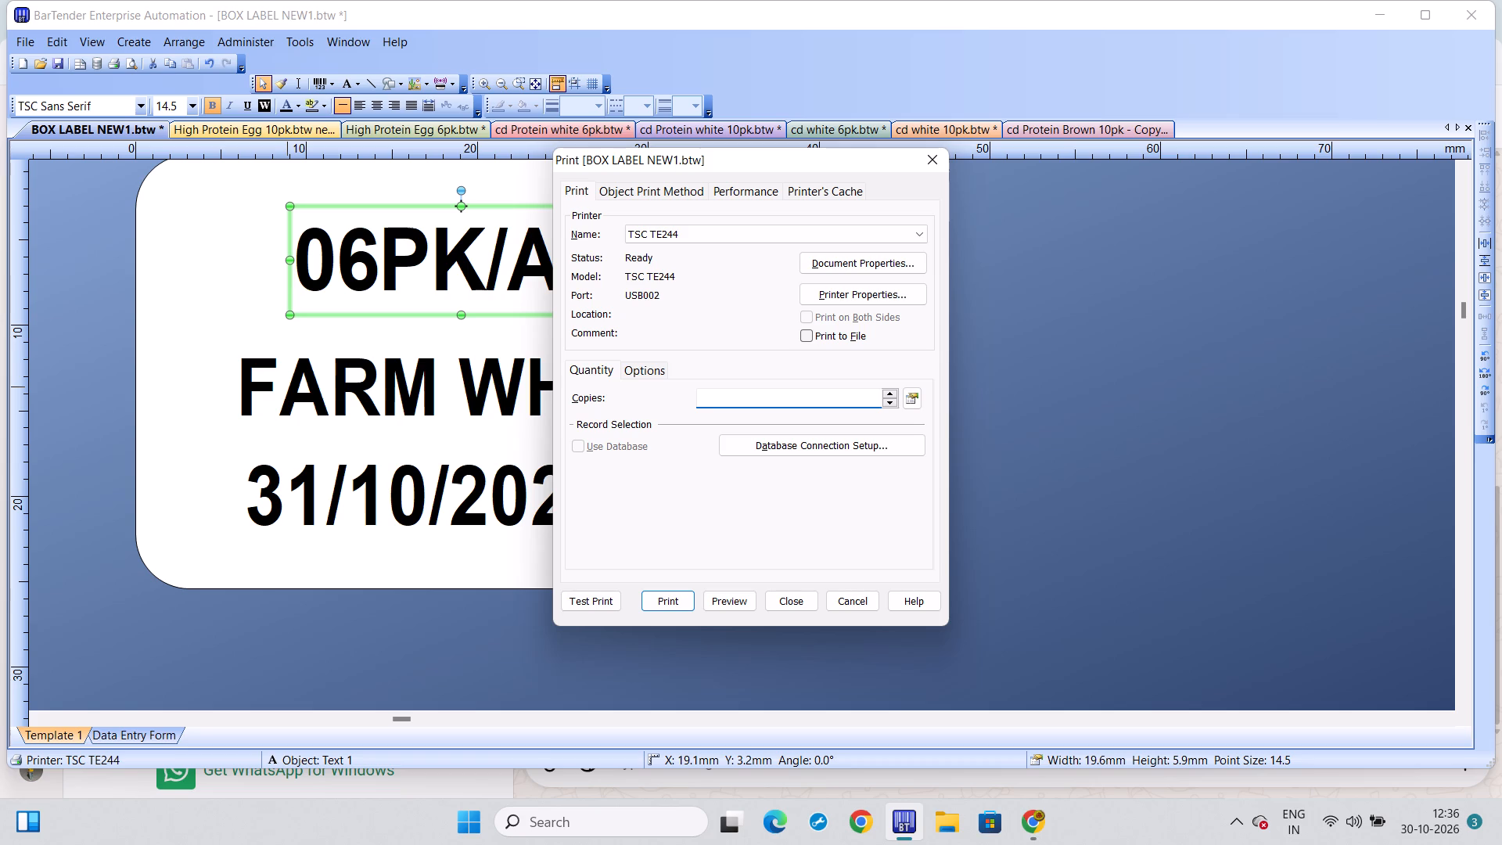
key(2)
click(670, 596)
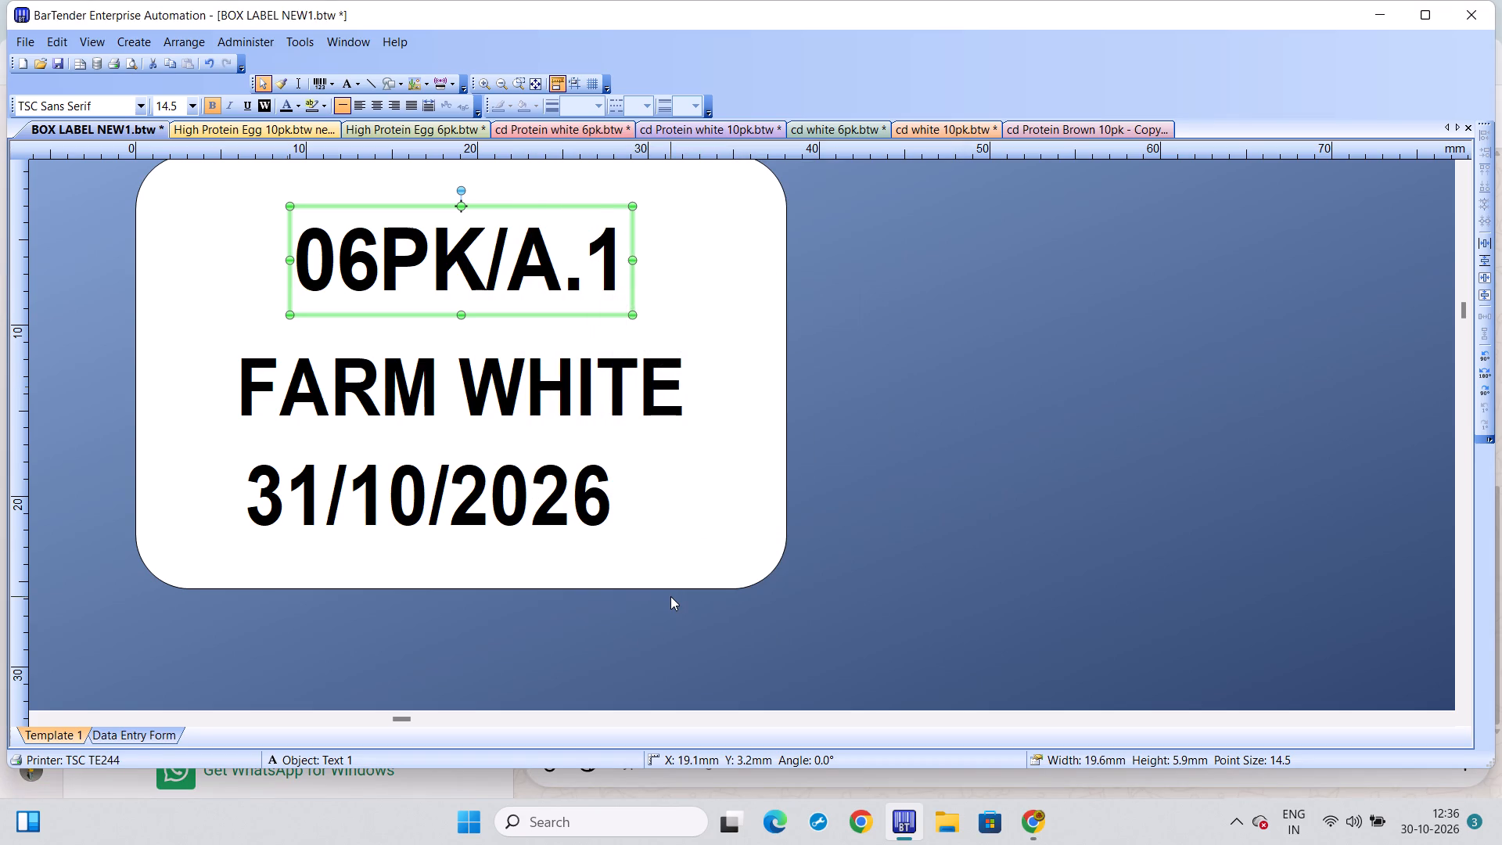
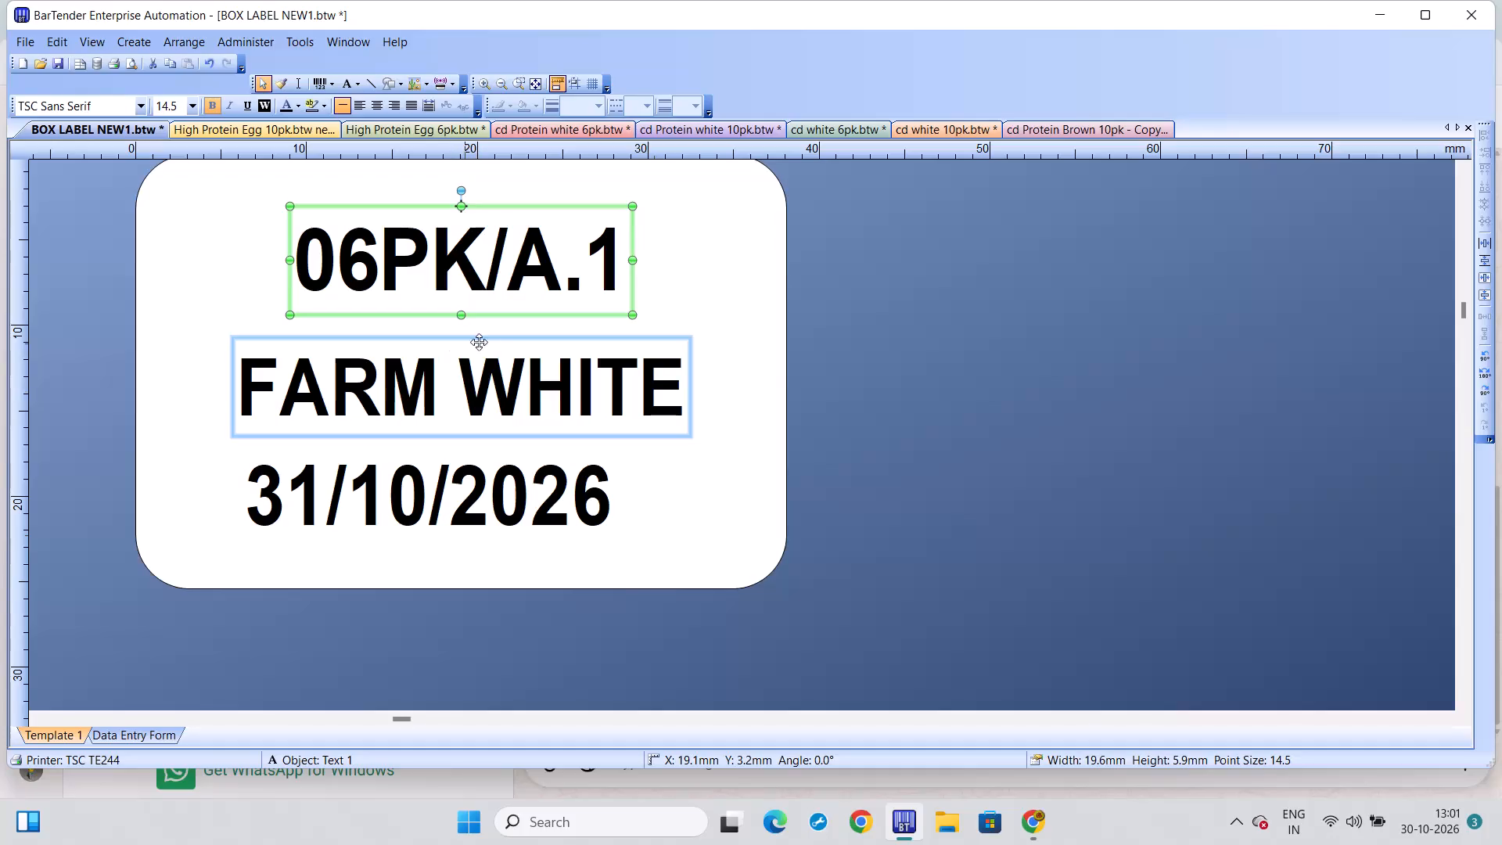
Replace the product name in the box label's middle line with TABLE WHITE.
click(516, 431)
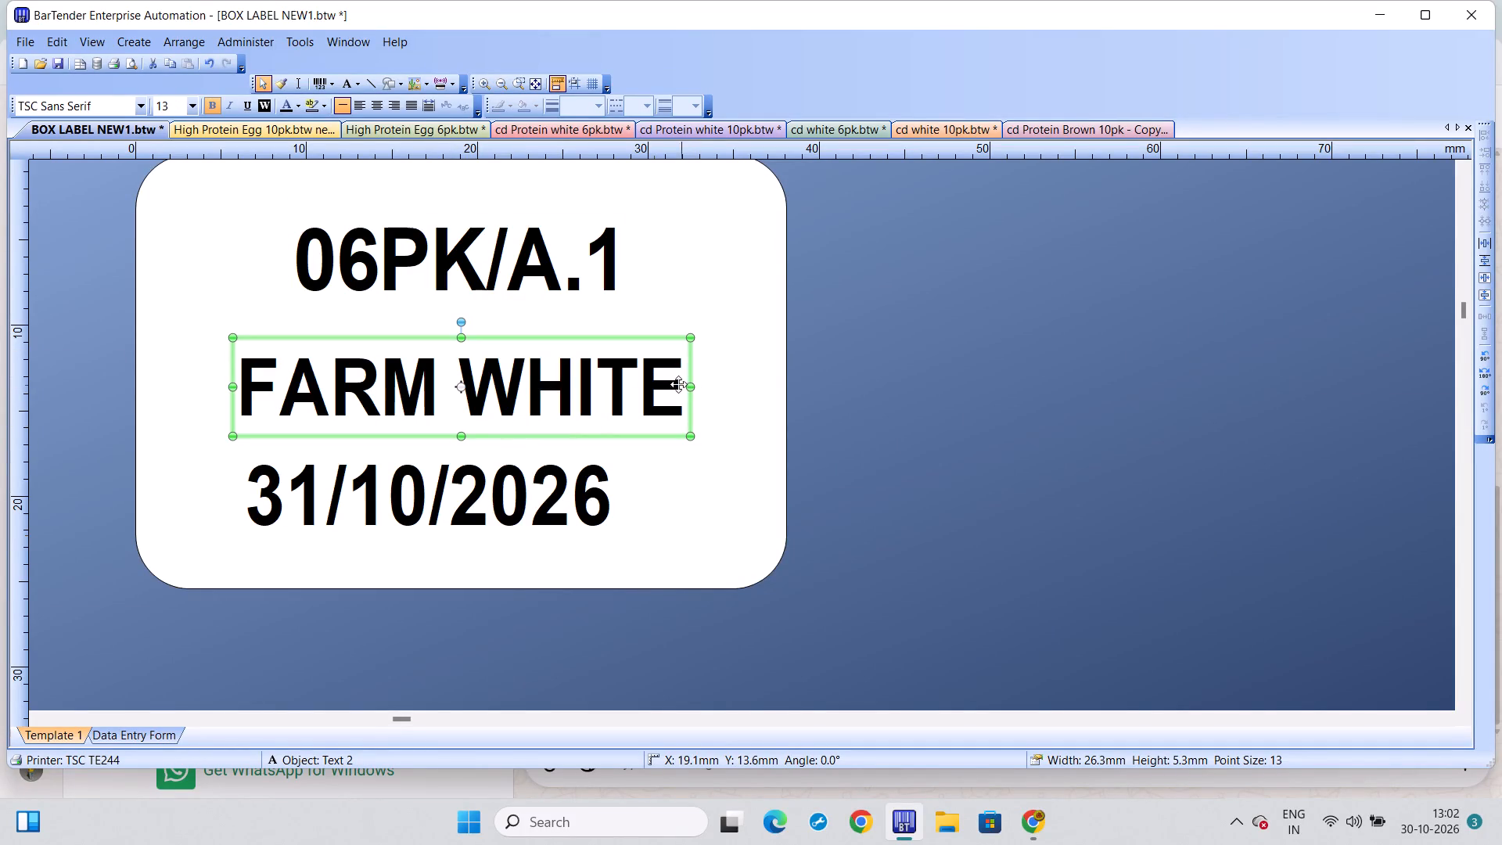
click(676, 381)
click(670, 380)
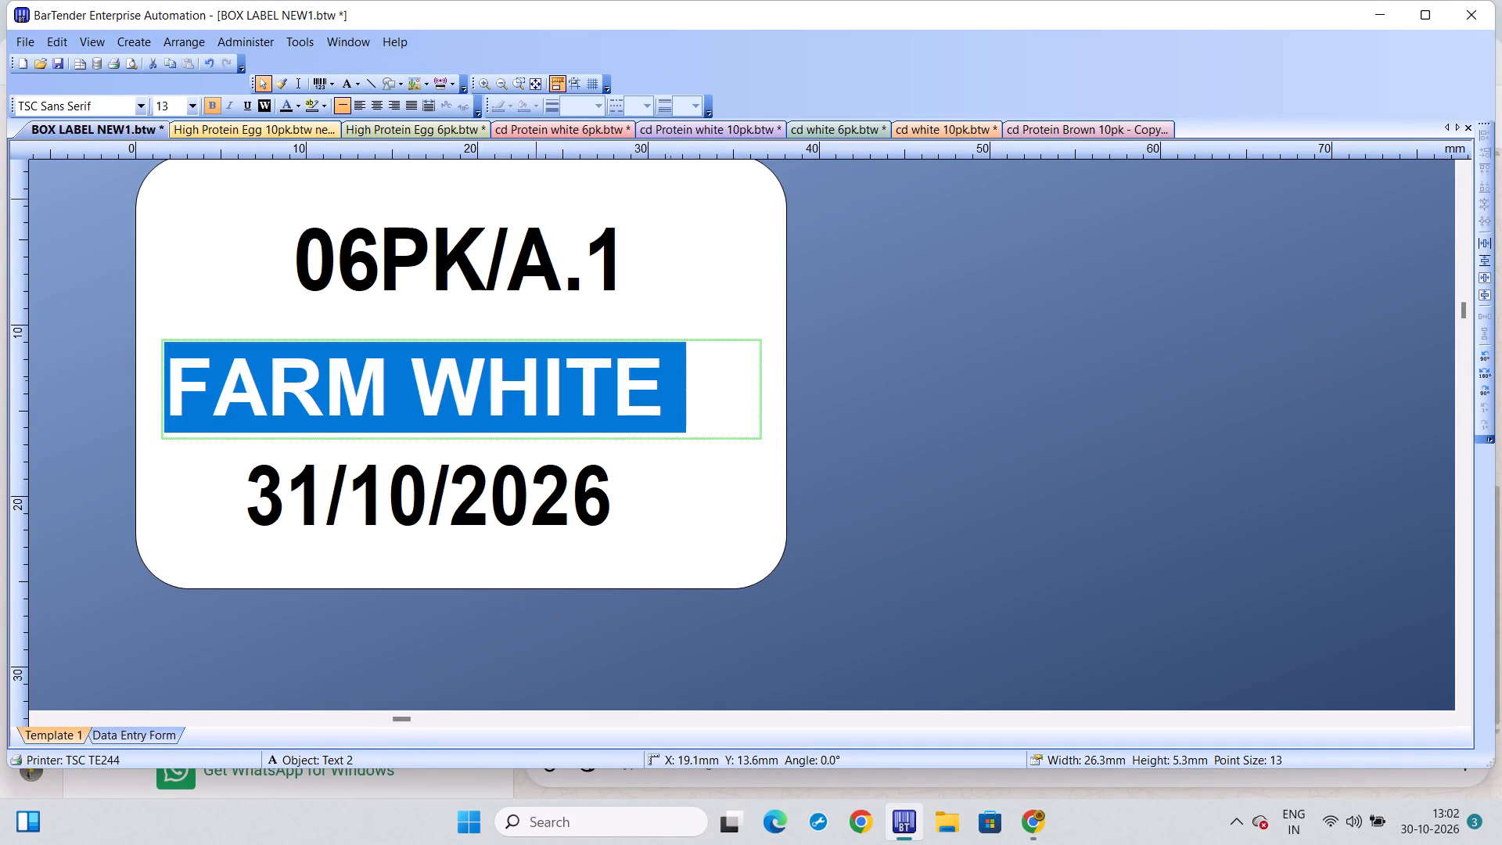
click(670, 380)
key(BackSpace)
key(BackSpace)
key(BackSpace)
key(BackSpace)
key(BackSpace)
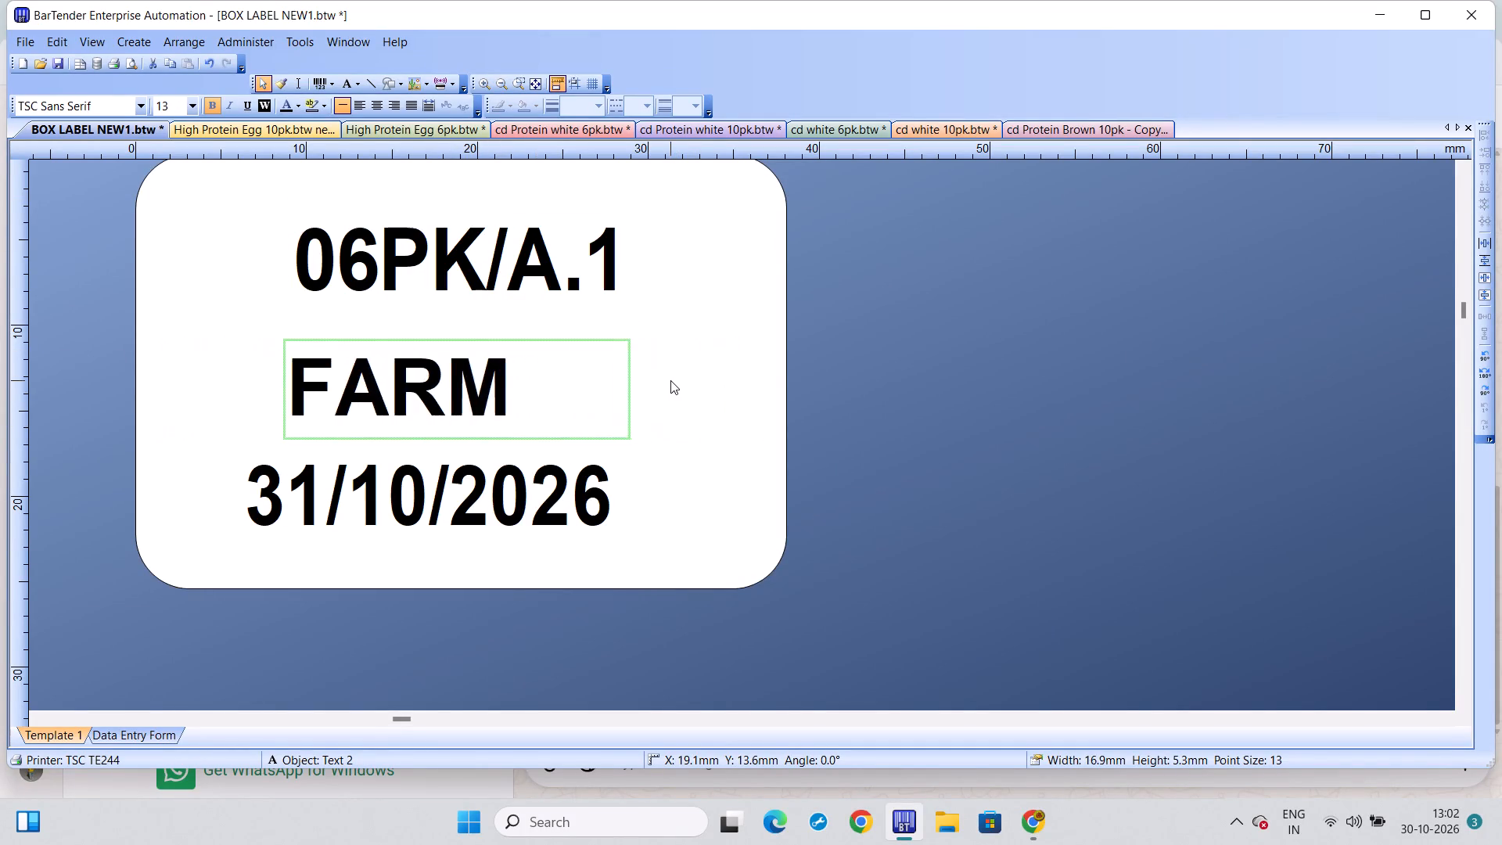
key(BackSpace)
key(BackSpace)
key(BackSpace)
key(BackSpace)
key(BackSpace)
text(TAB)
text(LE)
key(w)
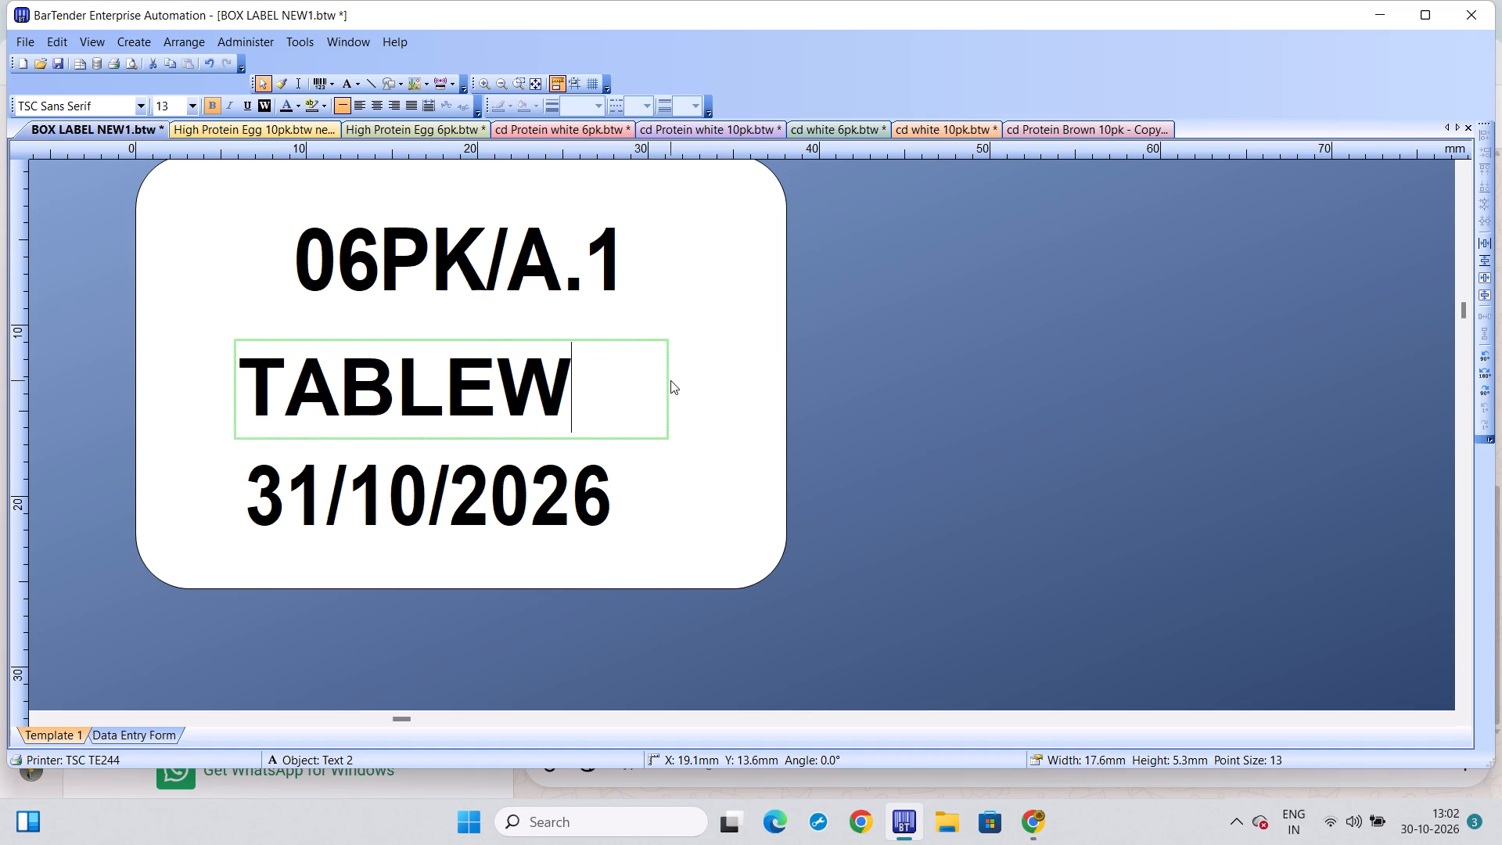
key(BackSpace)
key(space)
text(WHITE)
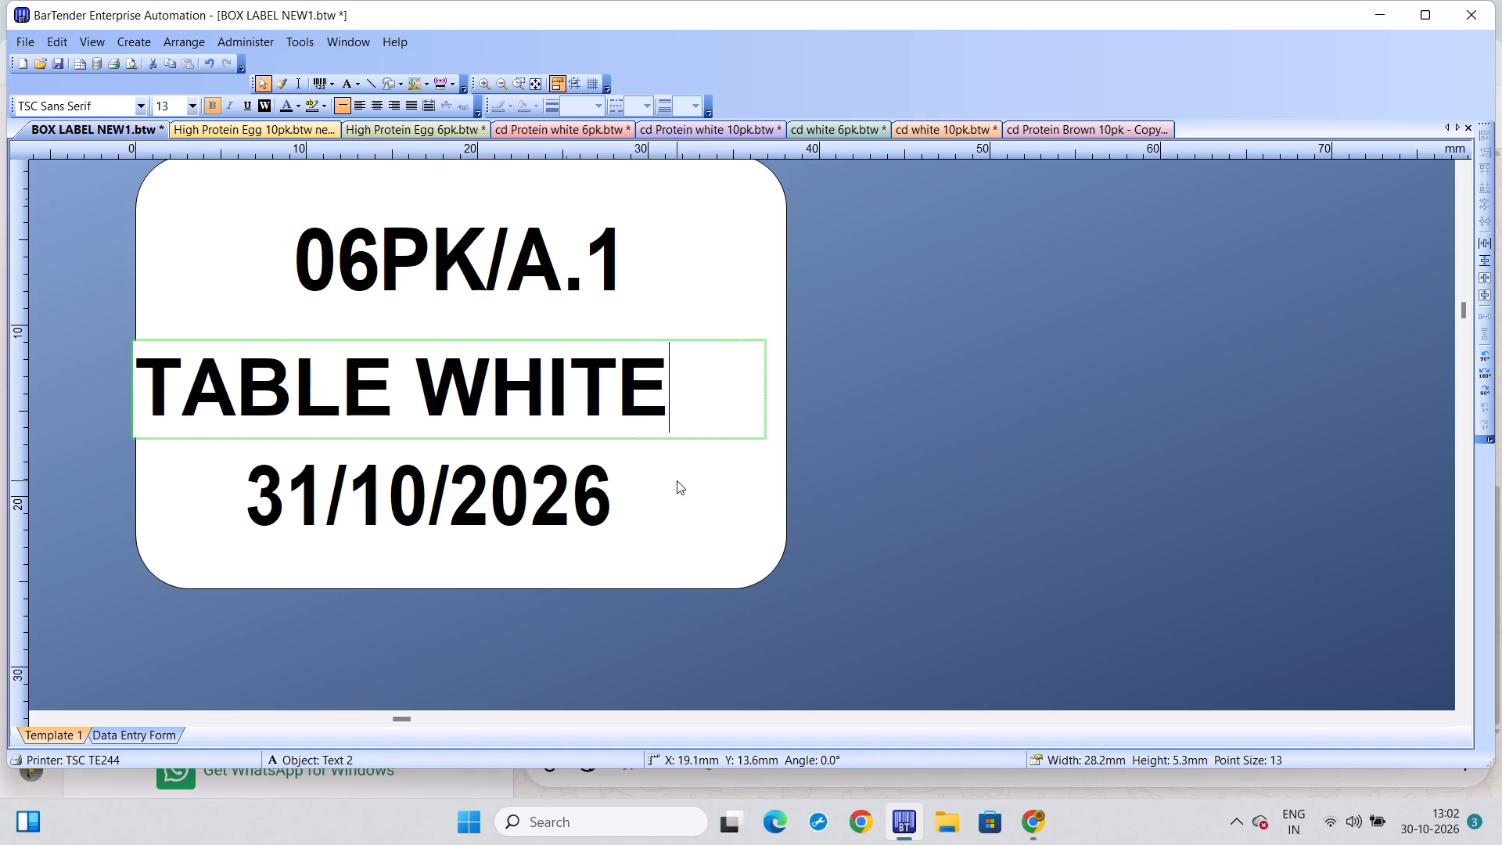
click(677, 480)
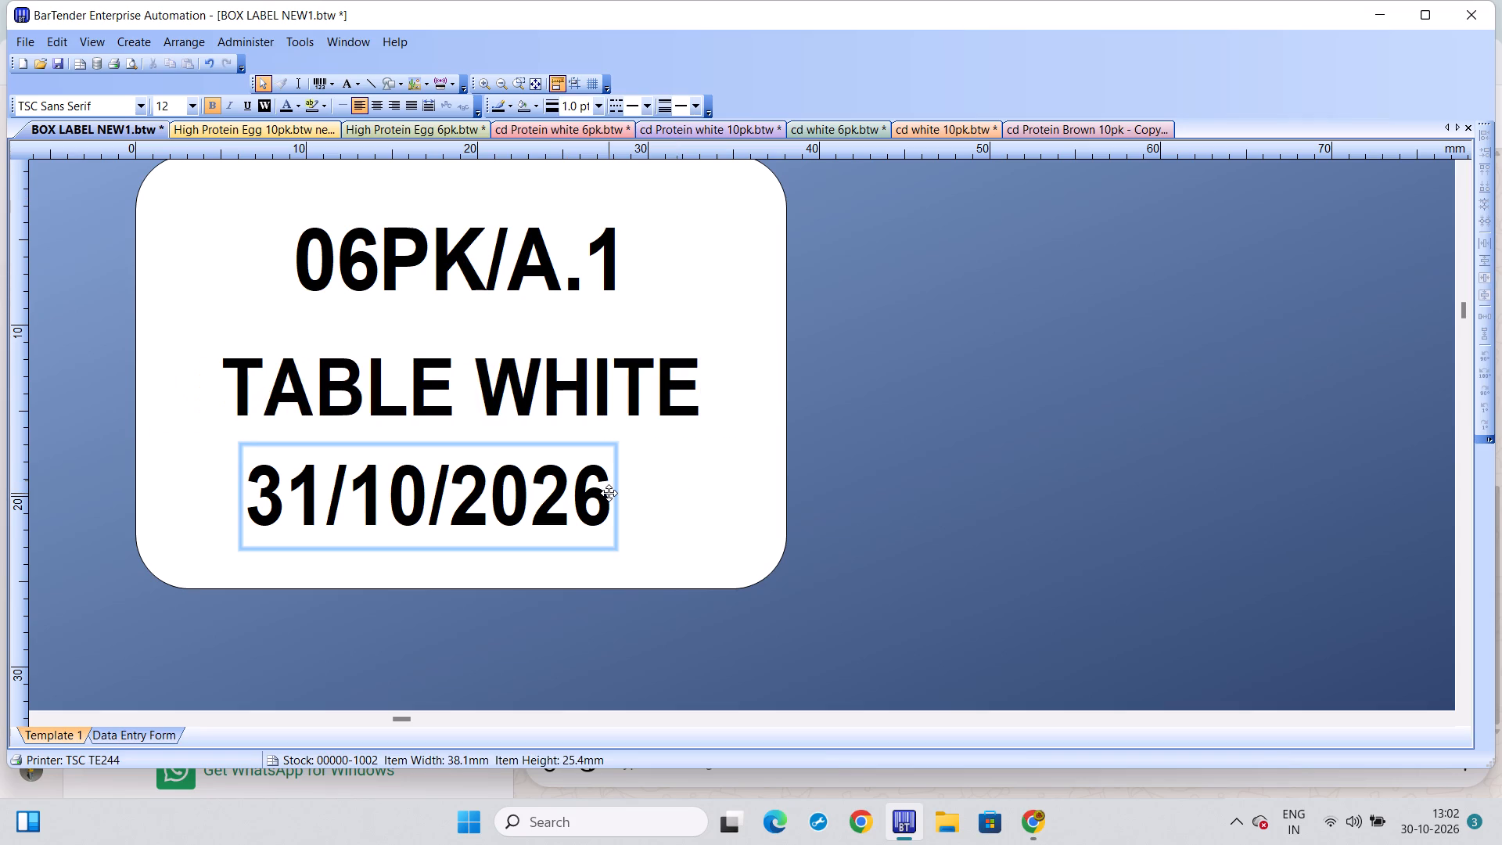
Insert a space after 06 in the box label's top line so it reads 06 PK/A.1.
click(380, 268)
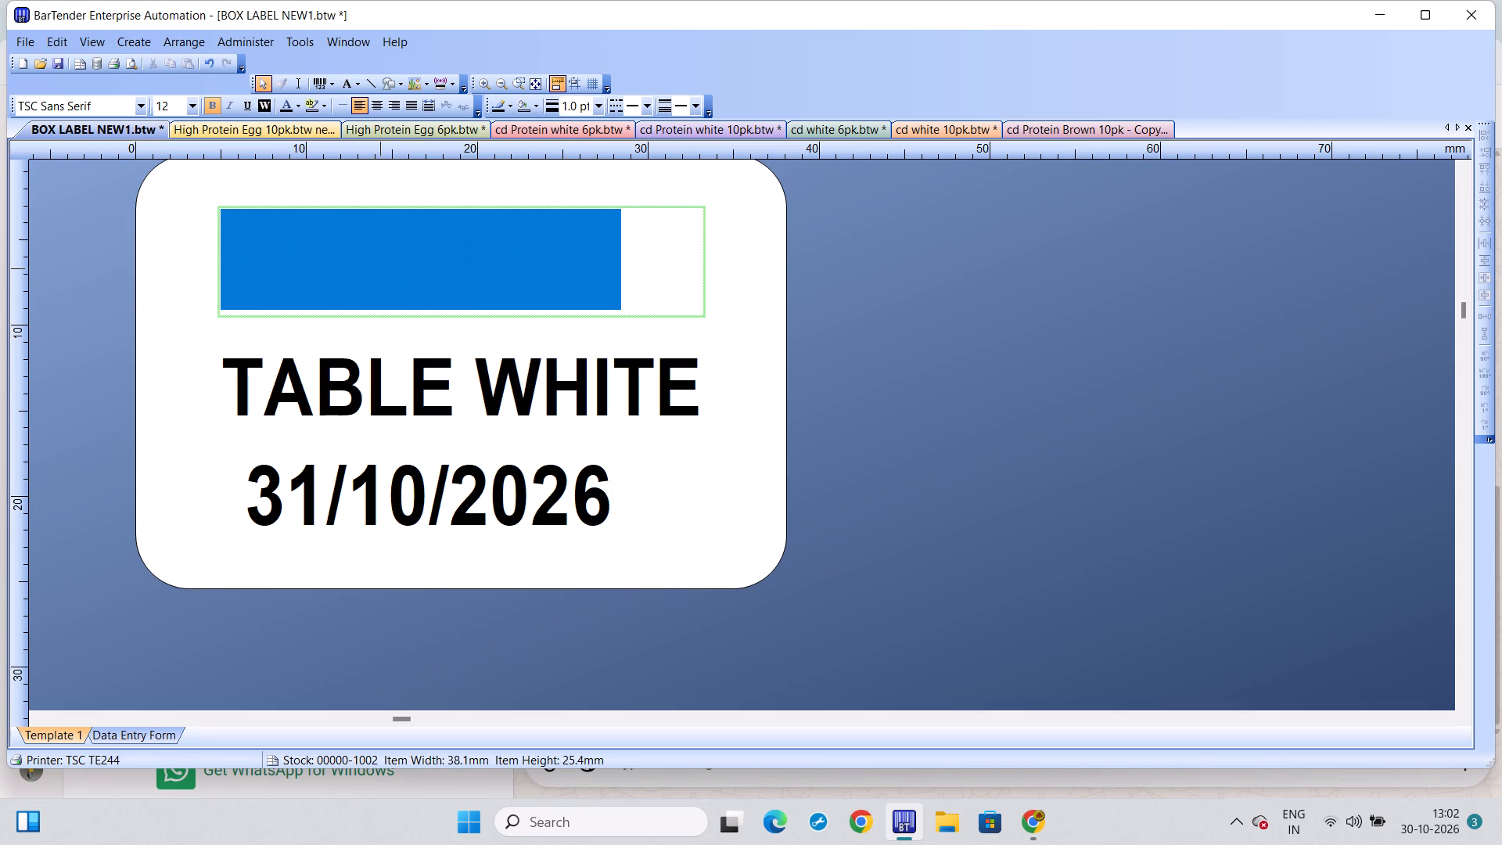
click(380, 268)
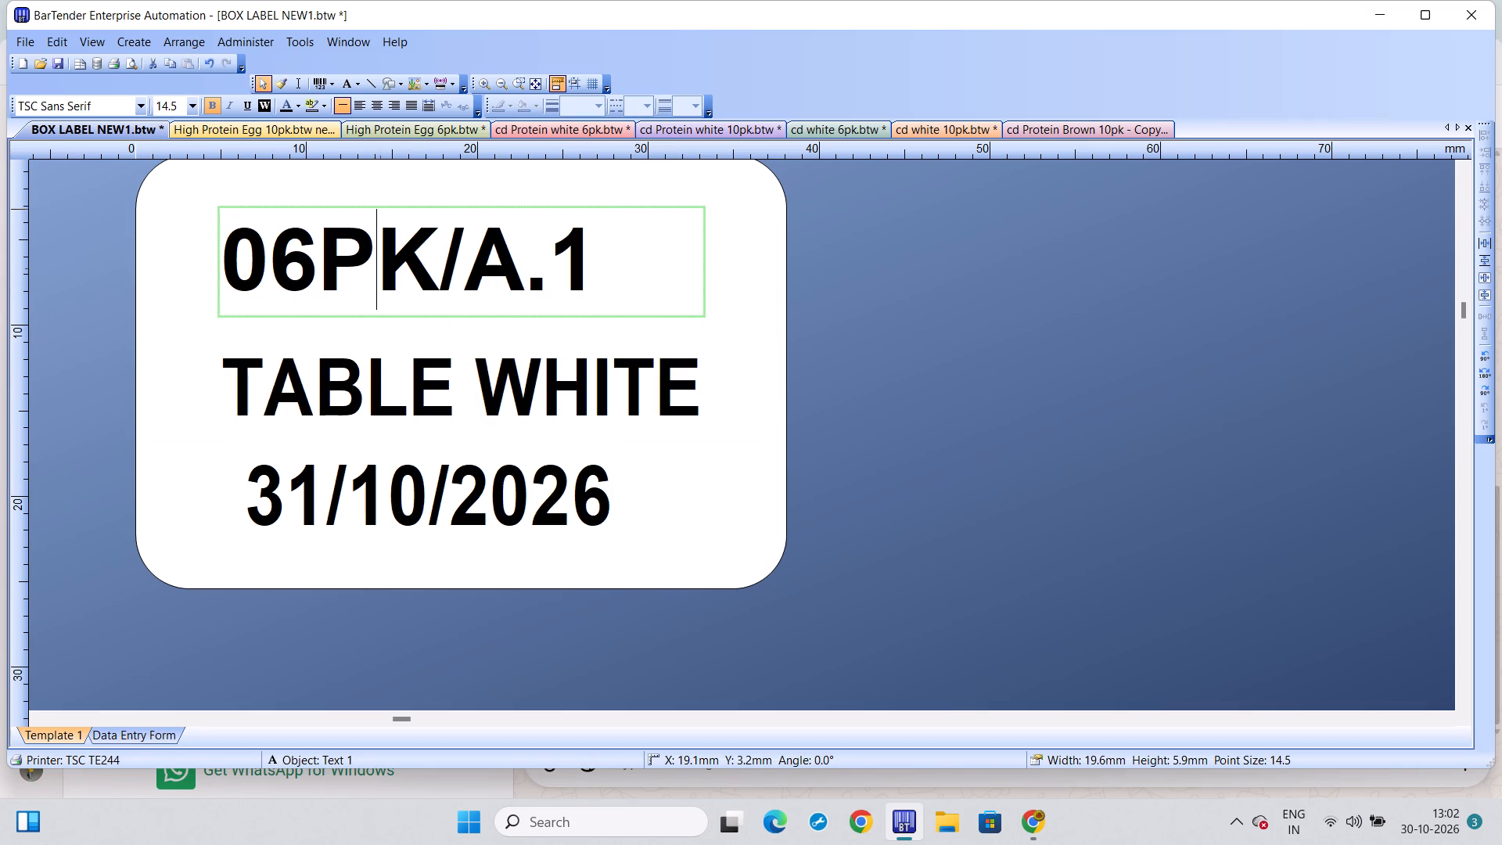
click(326, 257)
key(space)
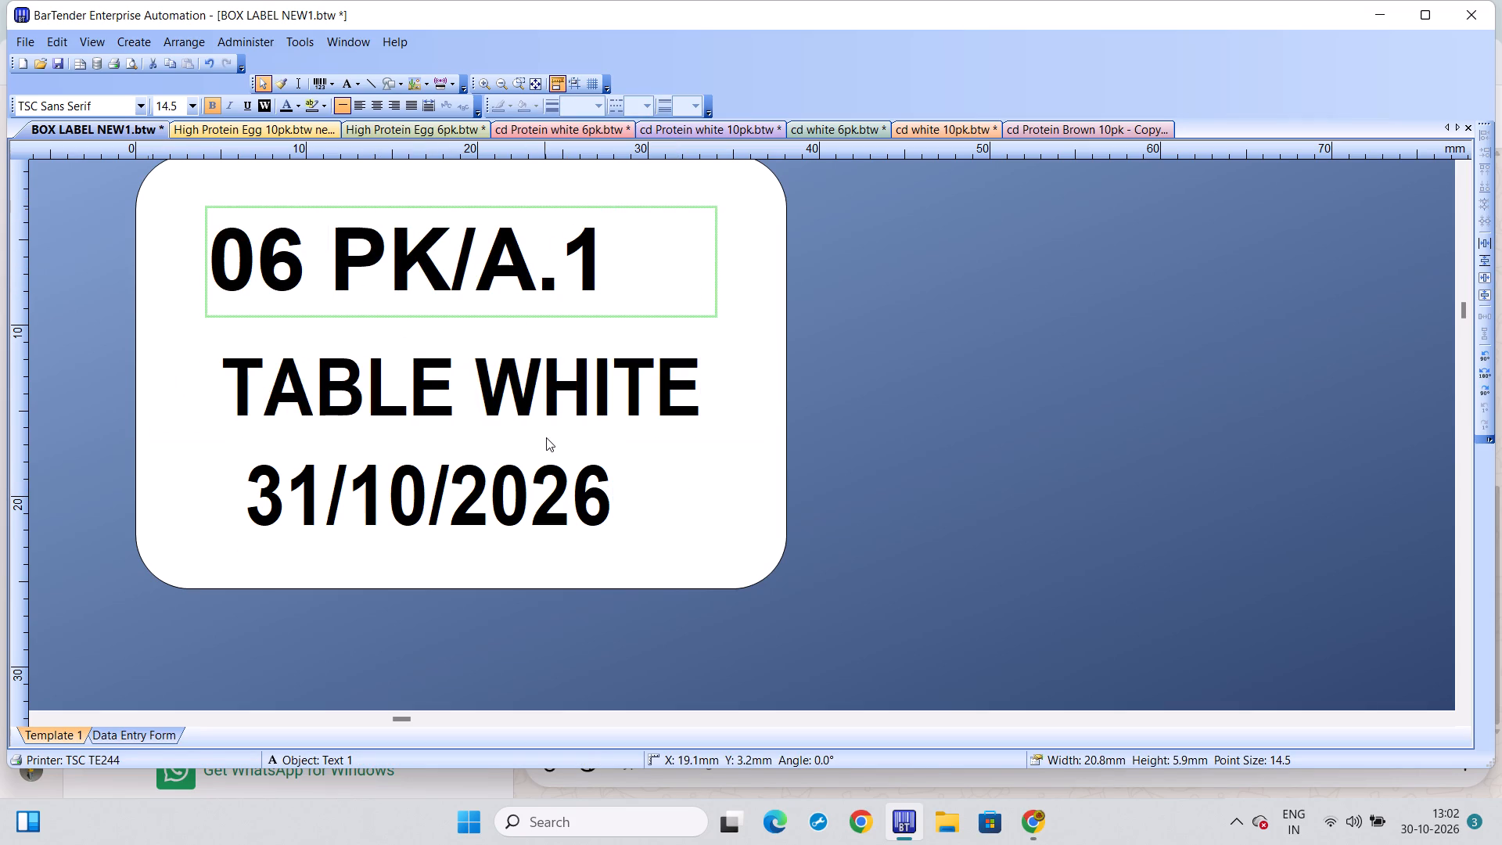
click(546, 438)
Print 30 copies of the 06 PK/A.1 TABLE WHITE box label on the TSC TE244 printer.
key(ctrl+p)
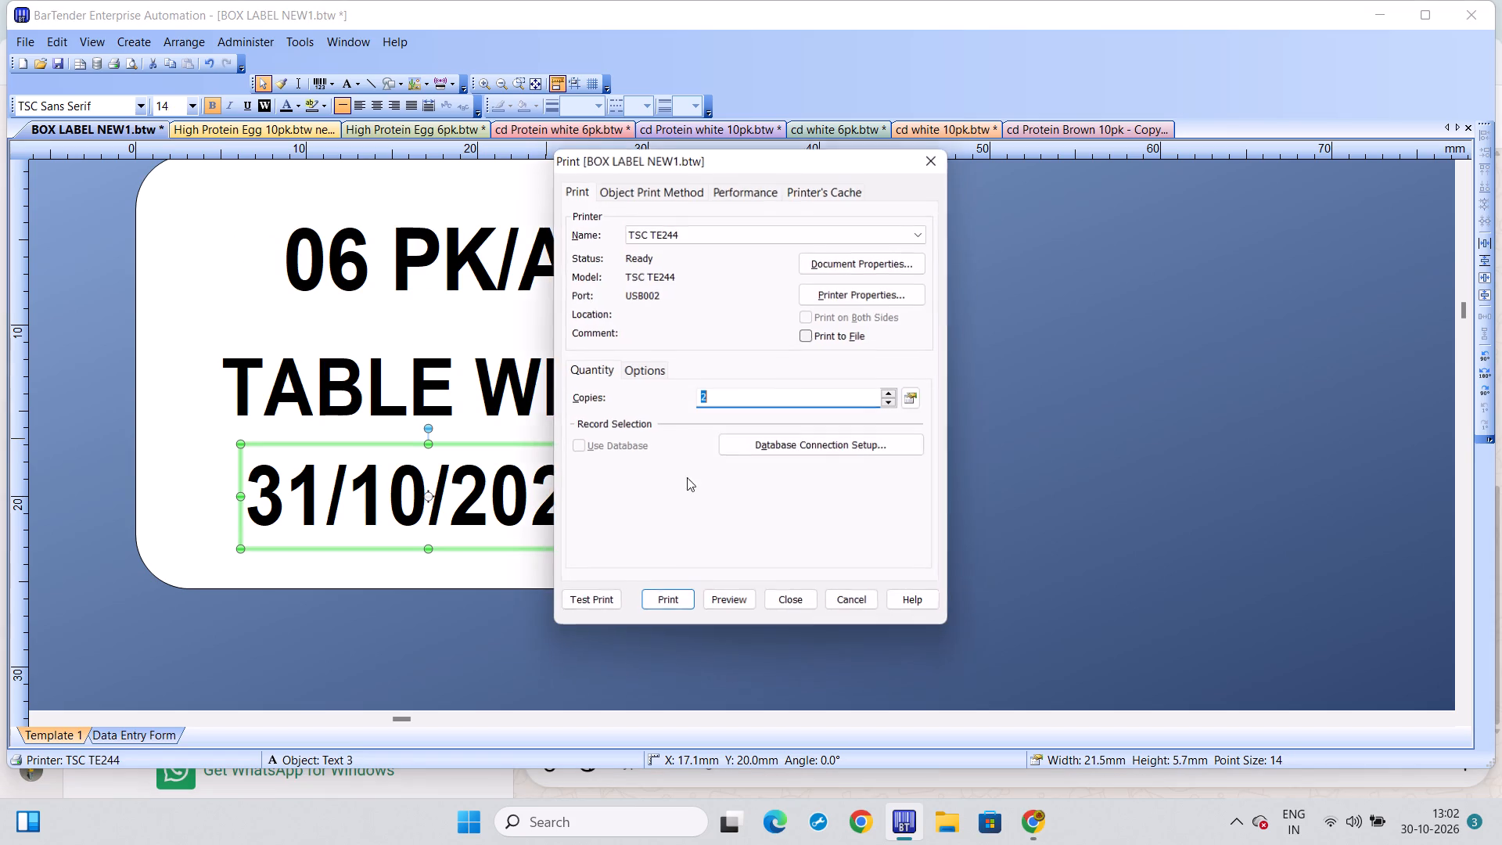
click(729, 404)
key(equal)
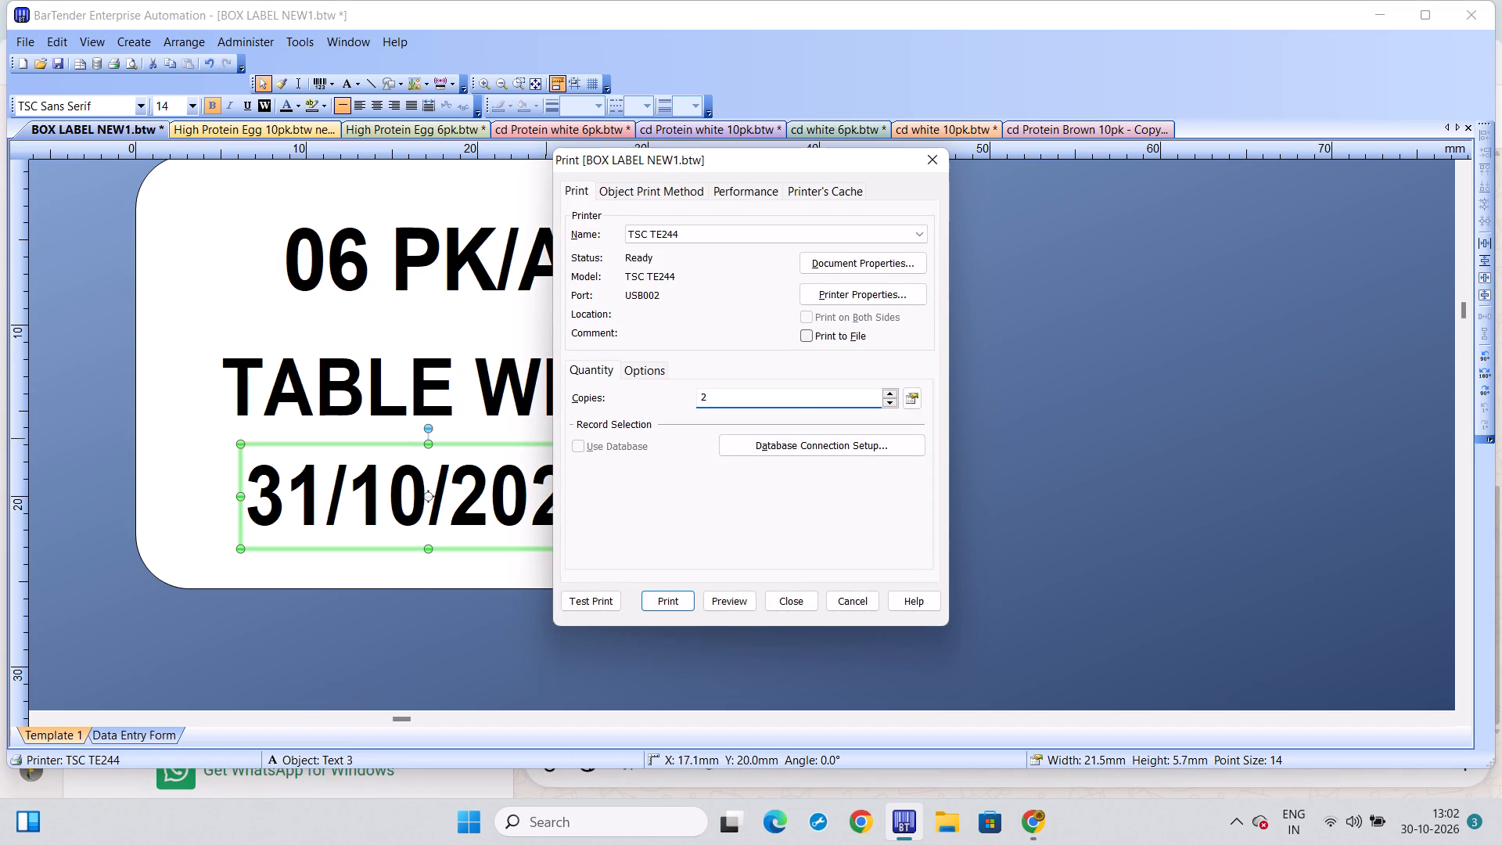
key(BackSpace)
key(4)
key(BackSpace)
text(30)
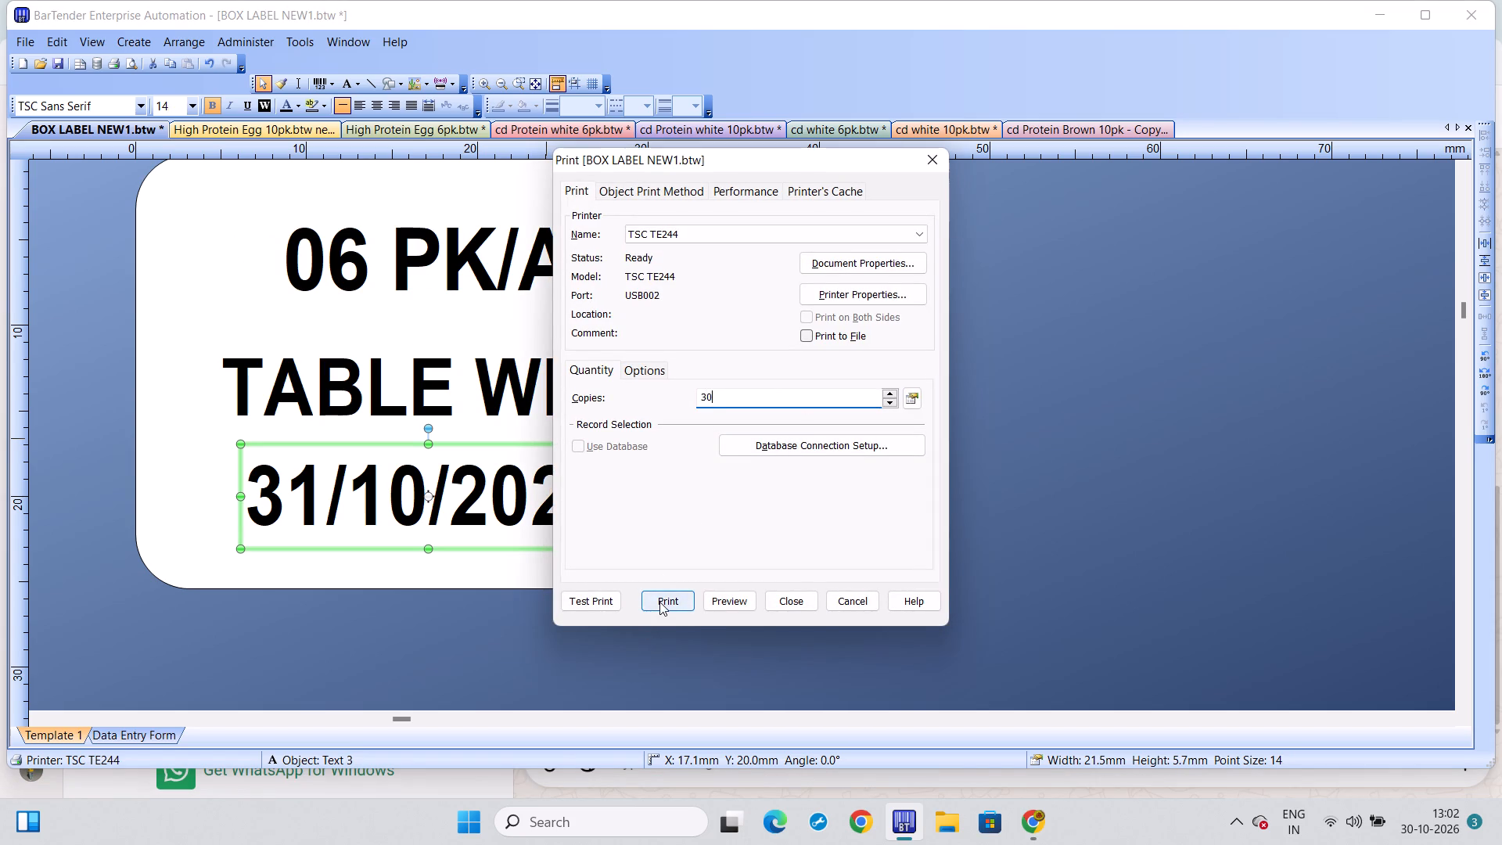
click(659, 602)
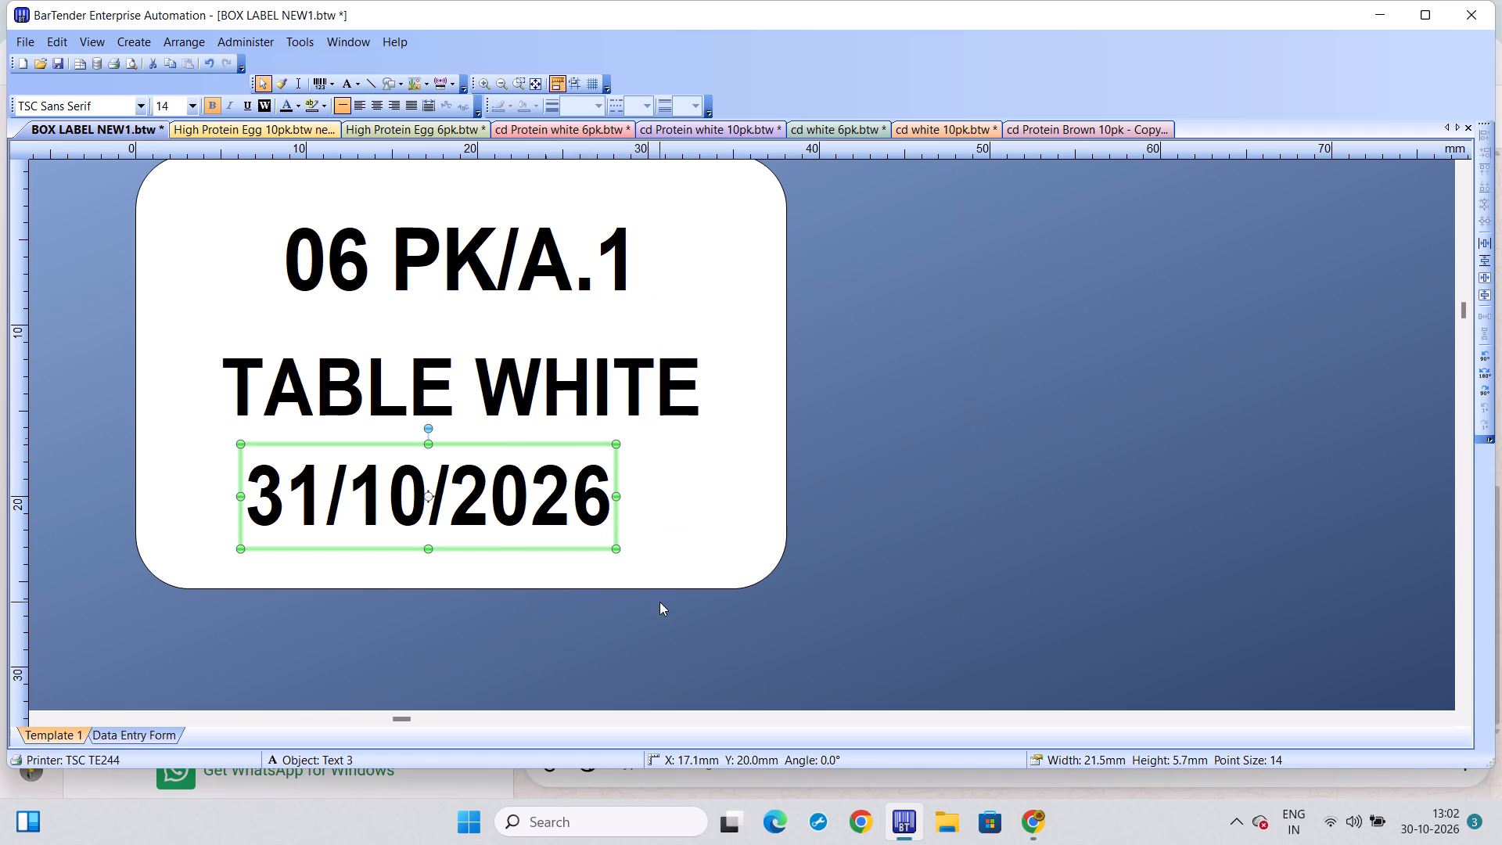
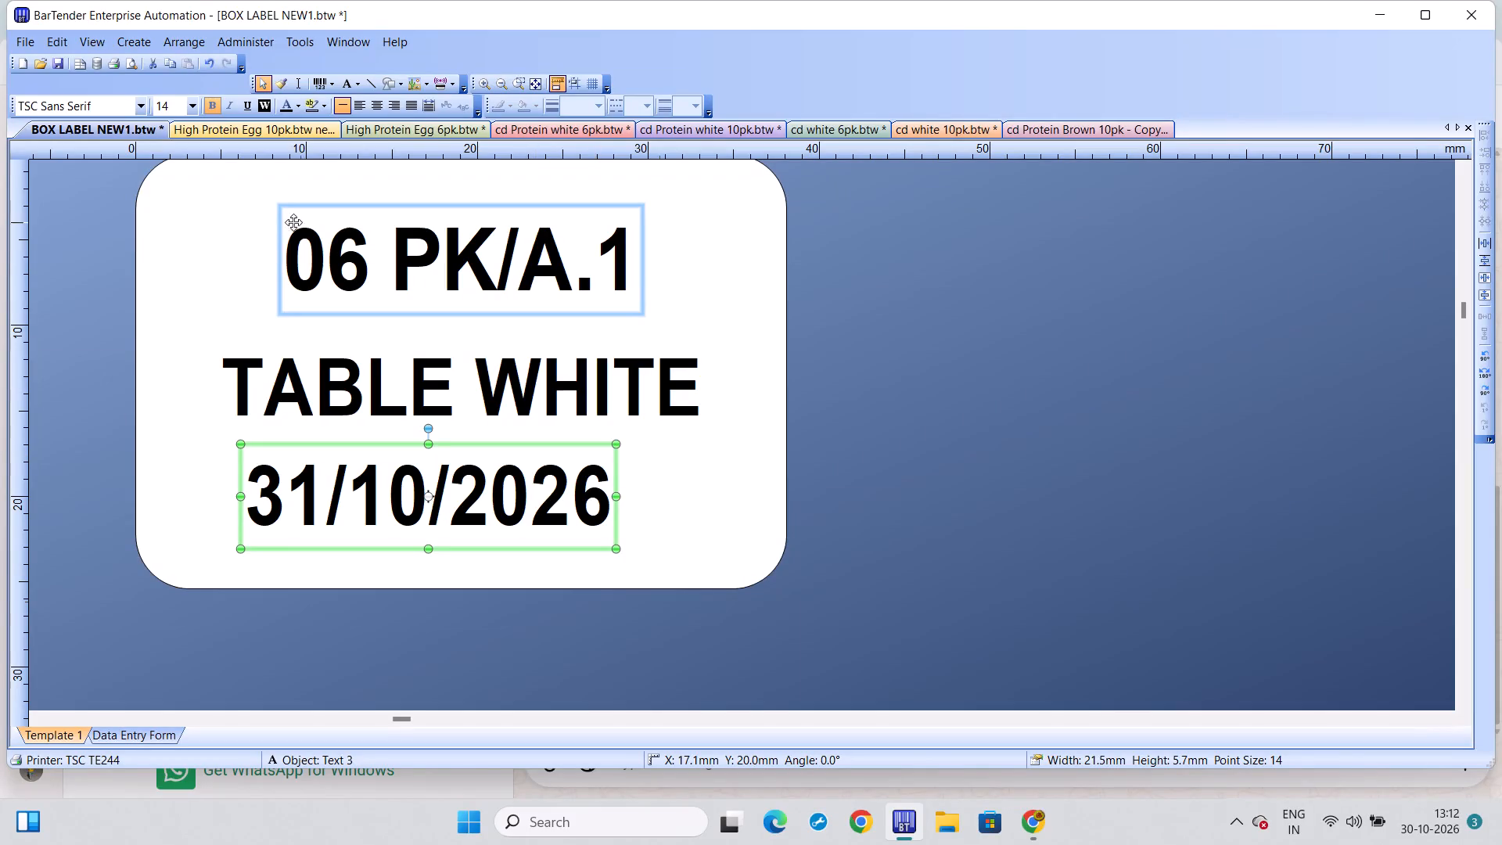
Change the pack size in the box label's top line to 10 so it reads 10 PK/A.1.
click(372, 269)
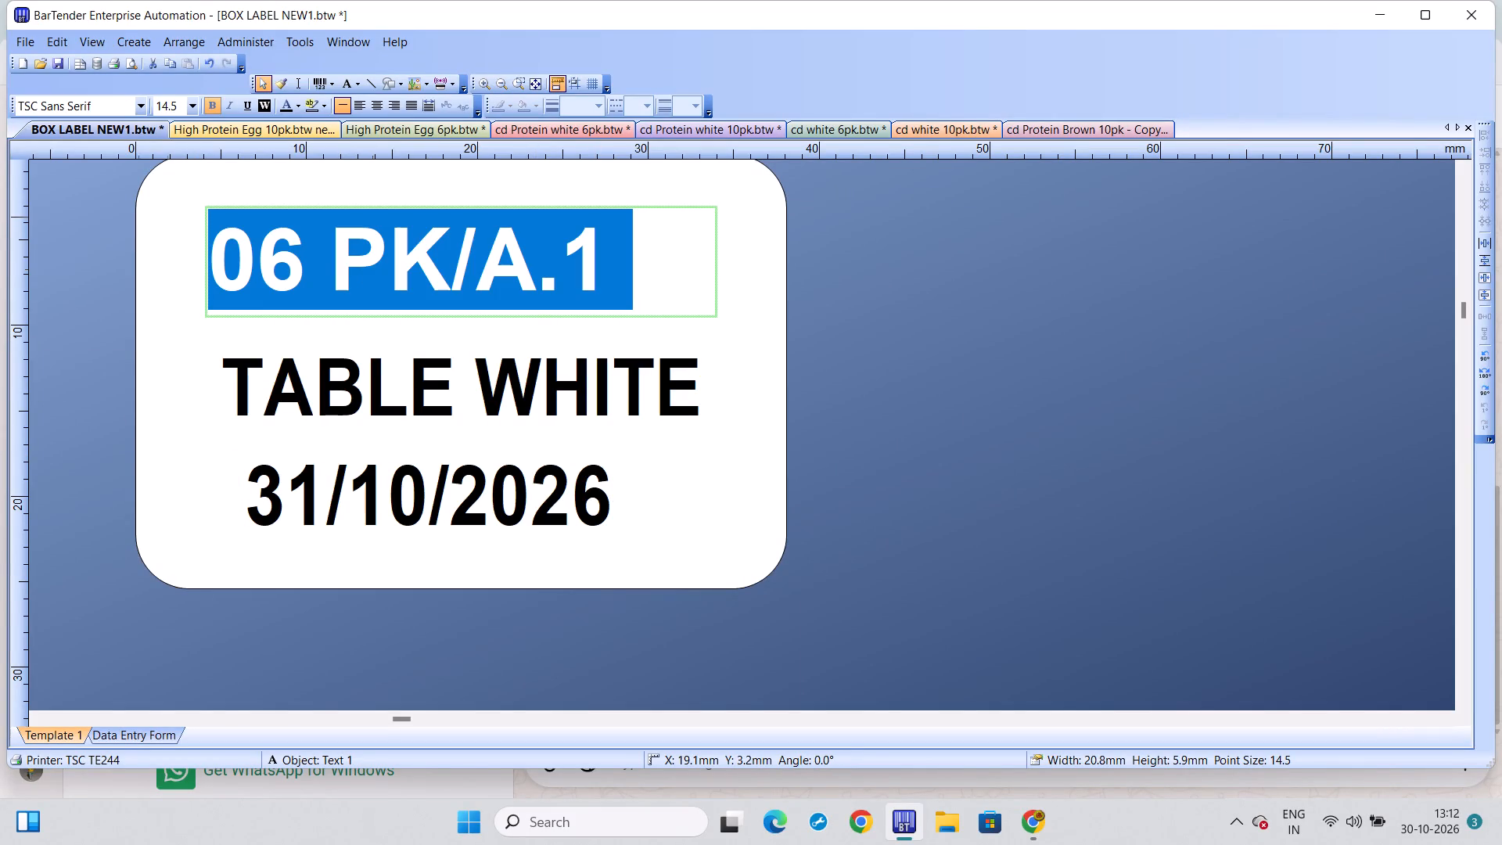
click(304, 265)
click(304, 265)
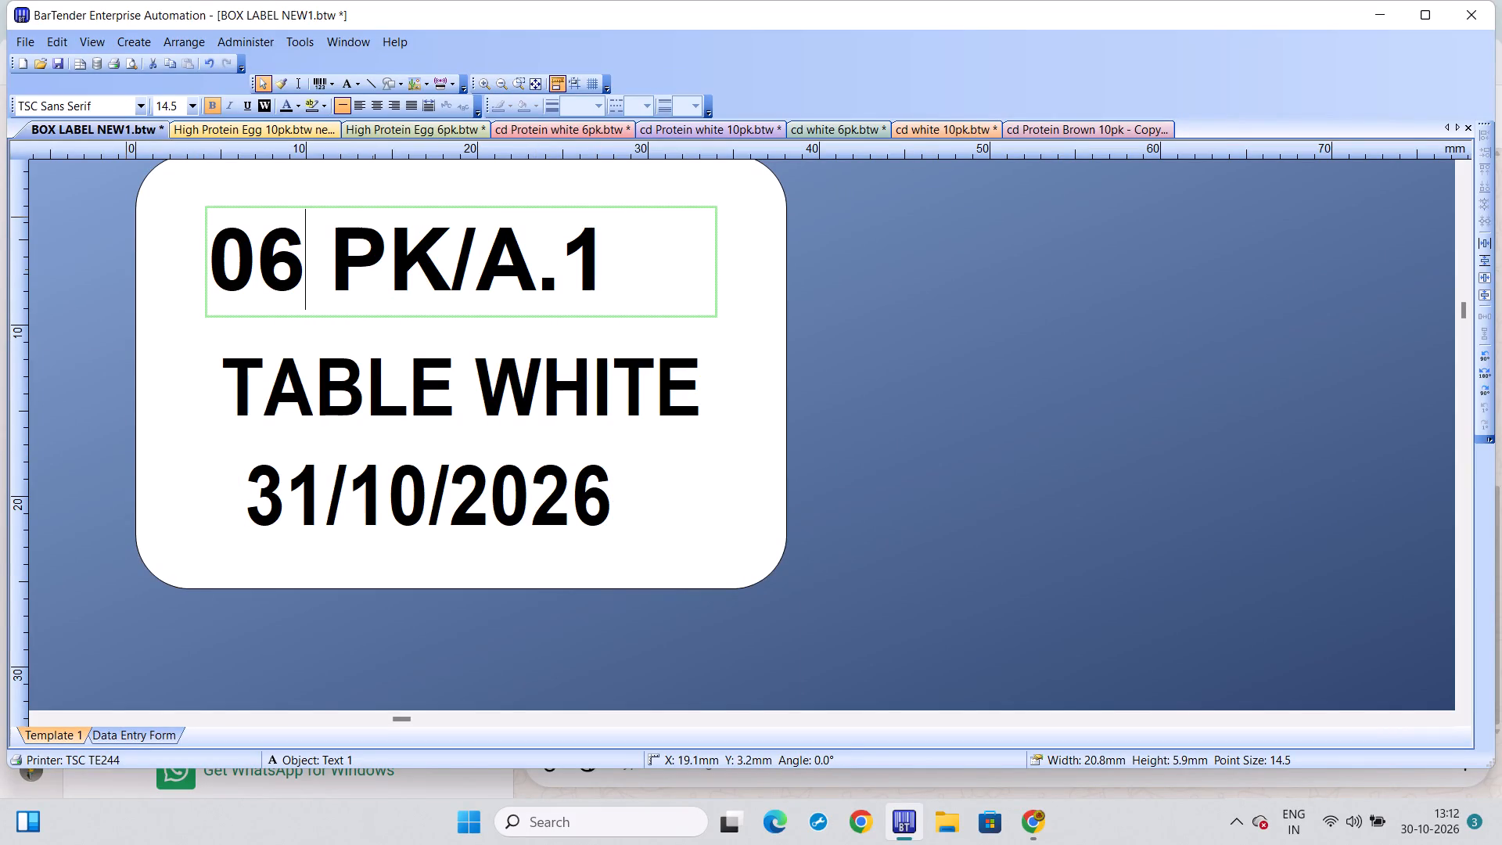
key(BackSpace)
key(BackSpace)
text(10)
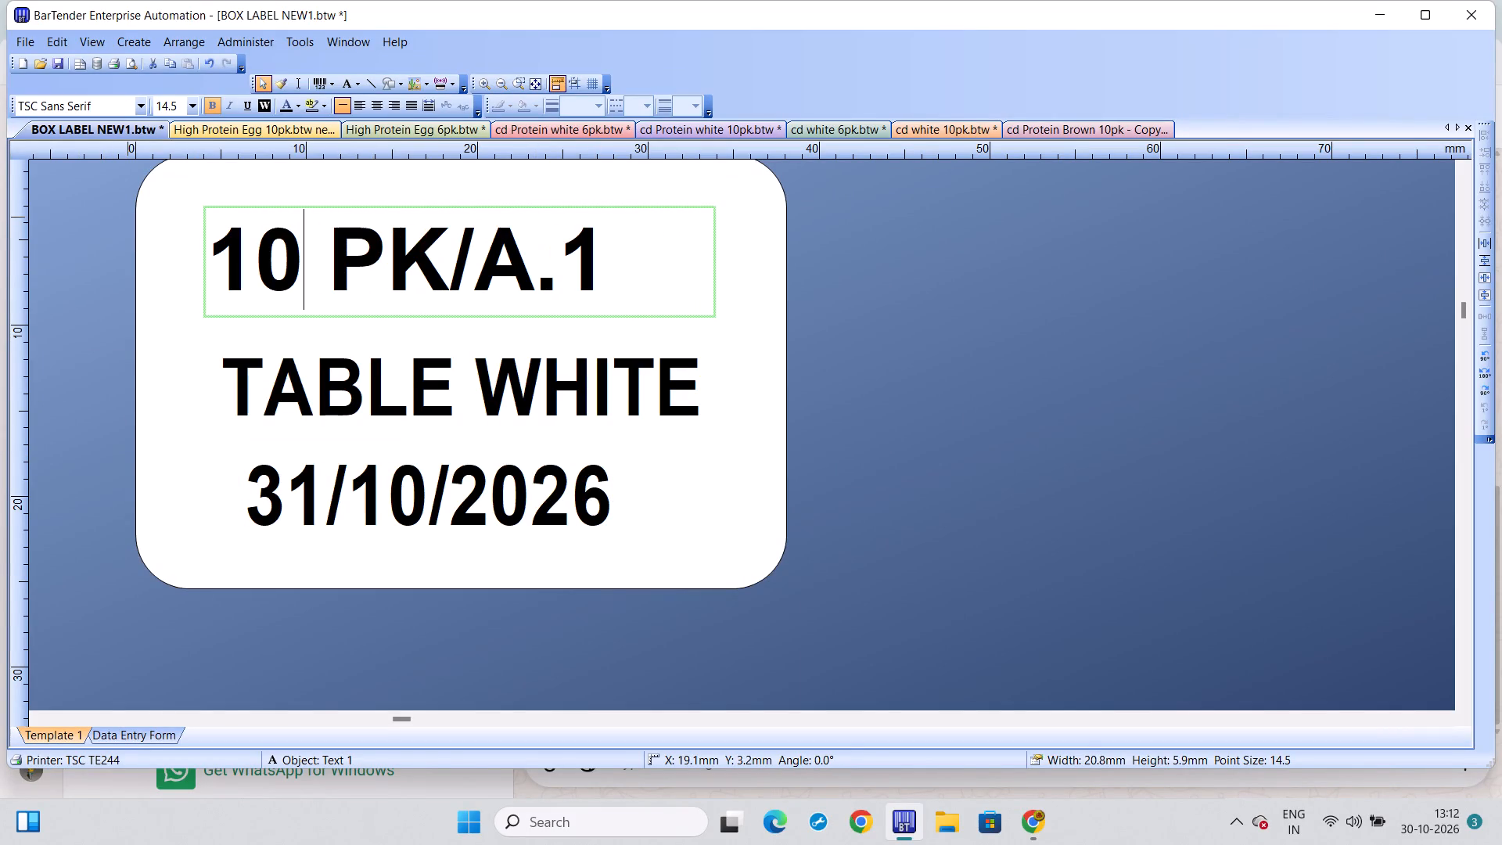
Replace the product name TABLE WHITE in the box label's middle line with JUMBU.
click(652, 370)
click(652, 370)
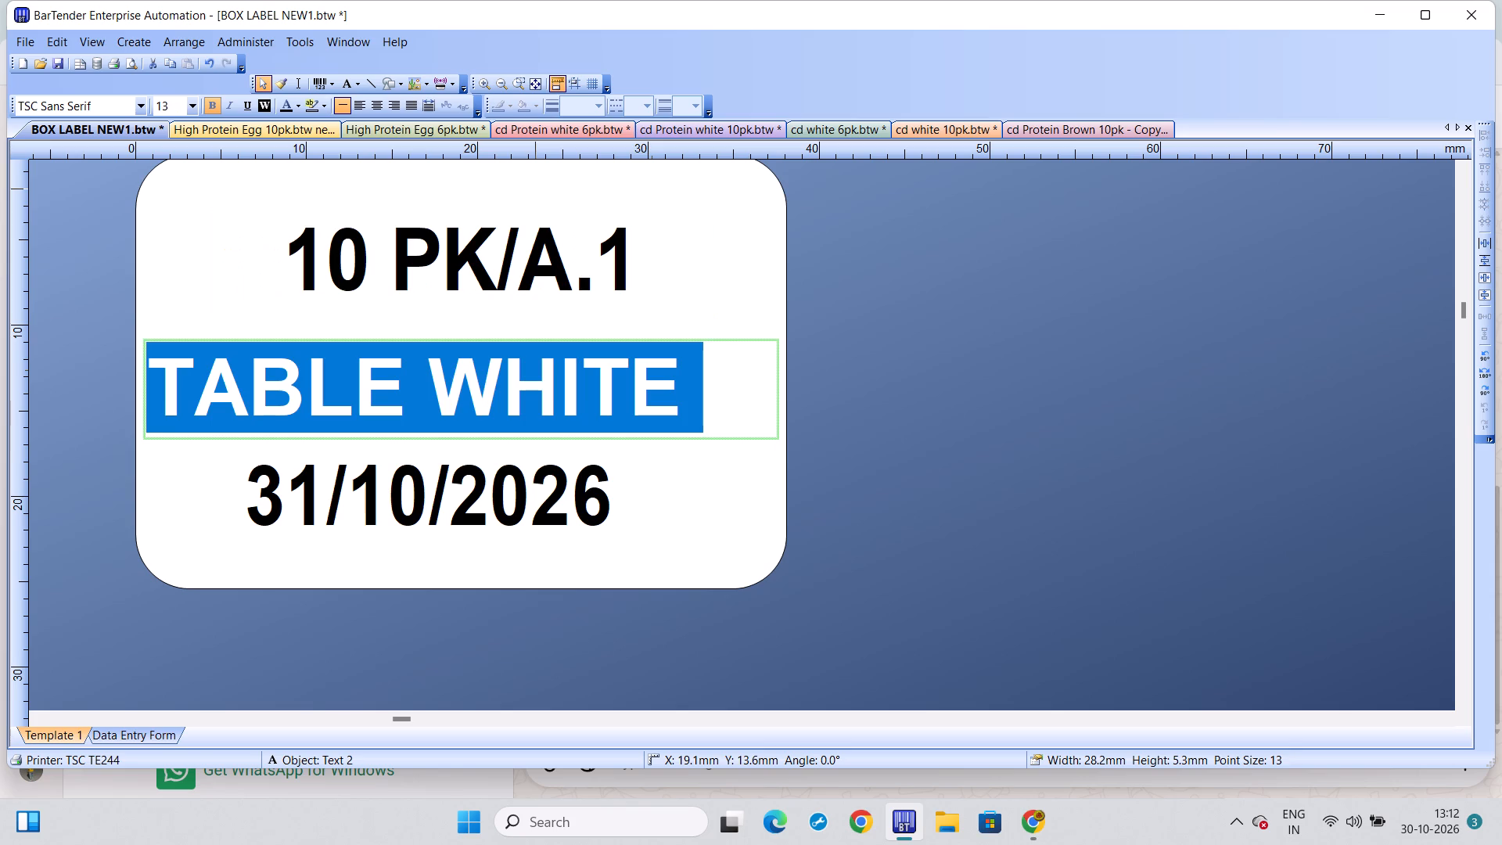
click(670, 400)
key(BackSpace)
key(BackSpace)
key(BackSpace)
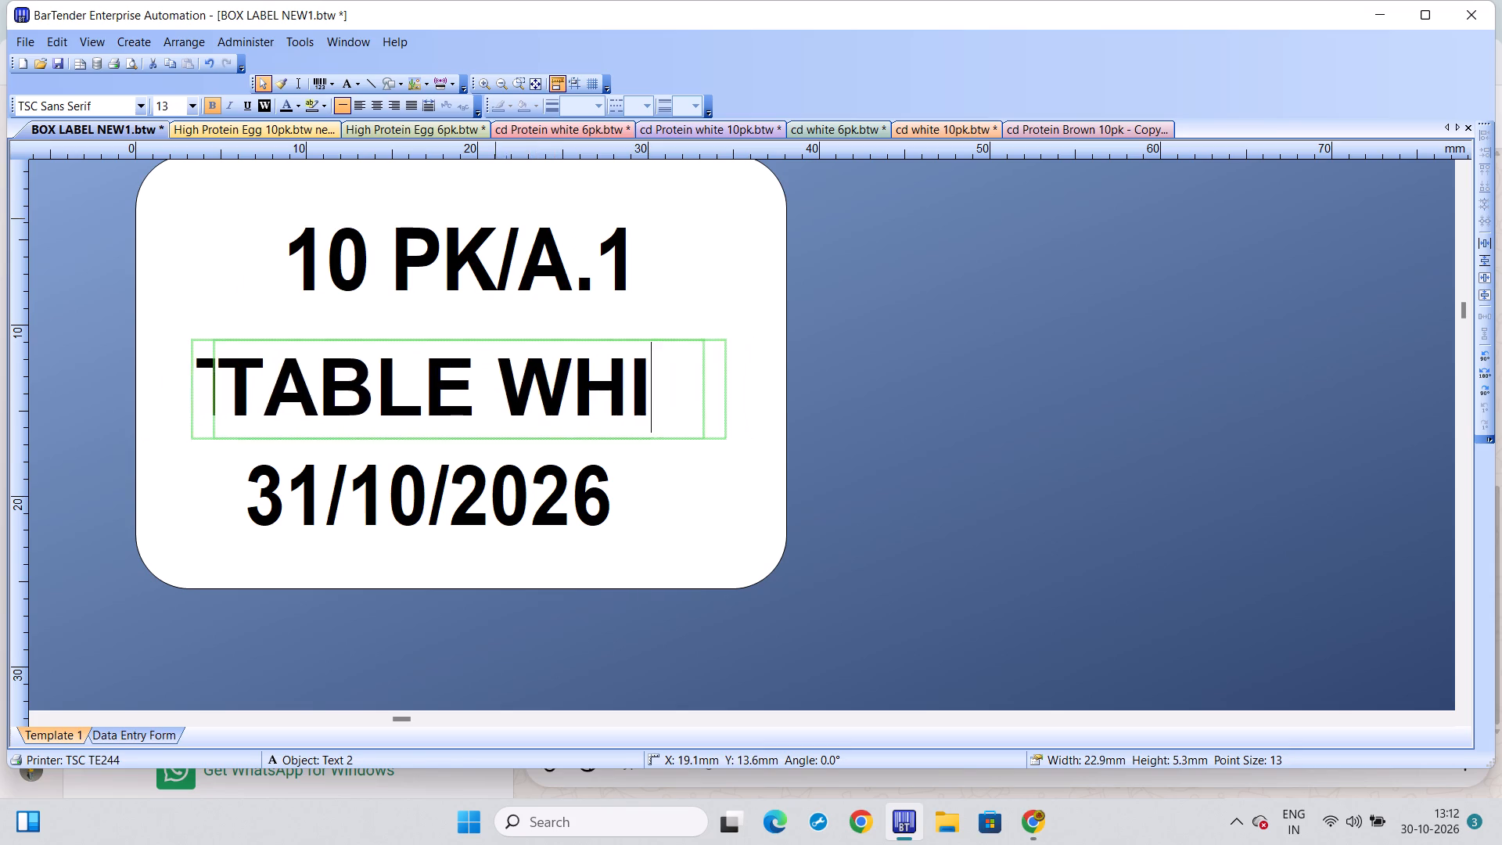
key(BackSpace)
key(BackSpace)
key(BackSpace)
key(BackSpace)
key(BackSpace)
key(BackSpace)
key(BackSpace)
key(BackSpace)
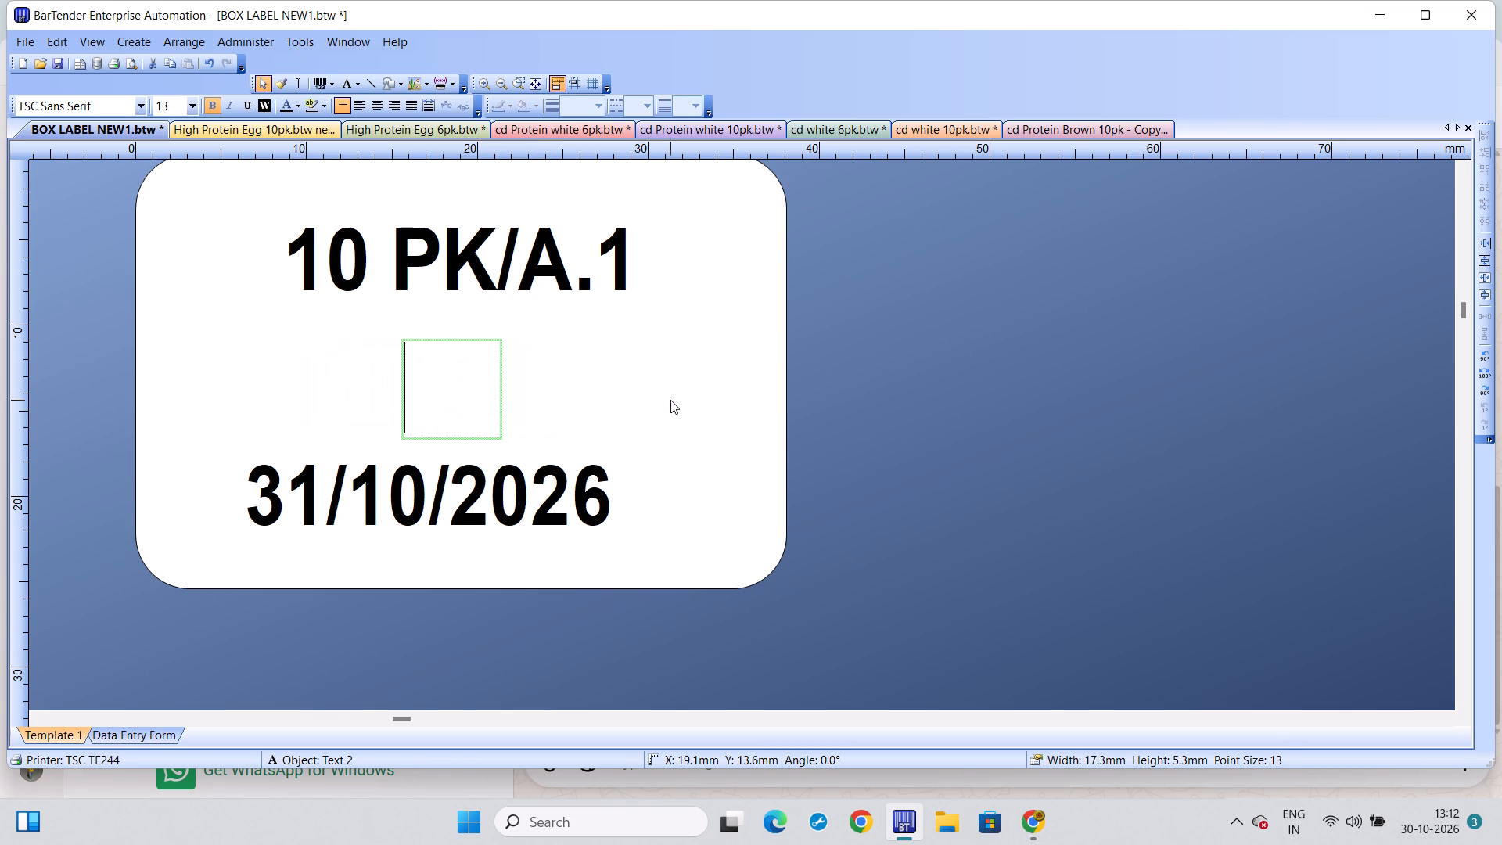
text(JUMB)
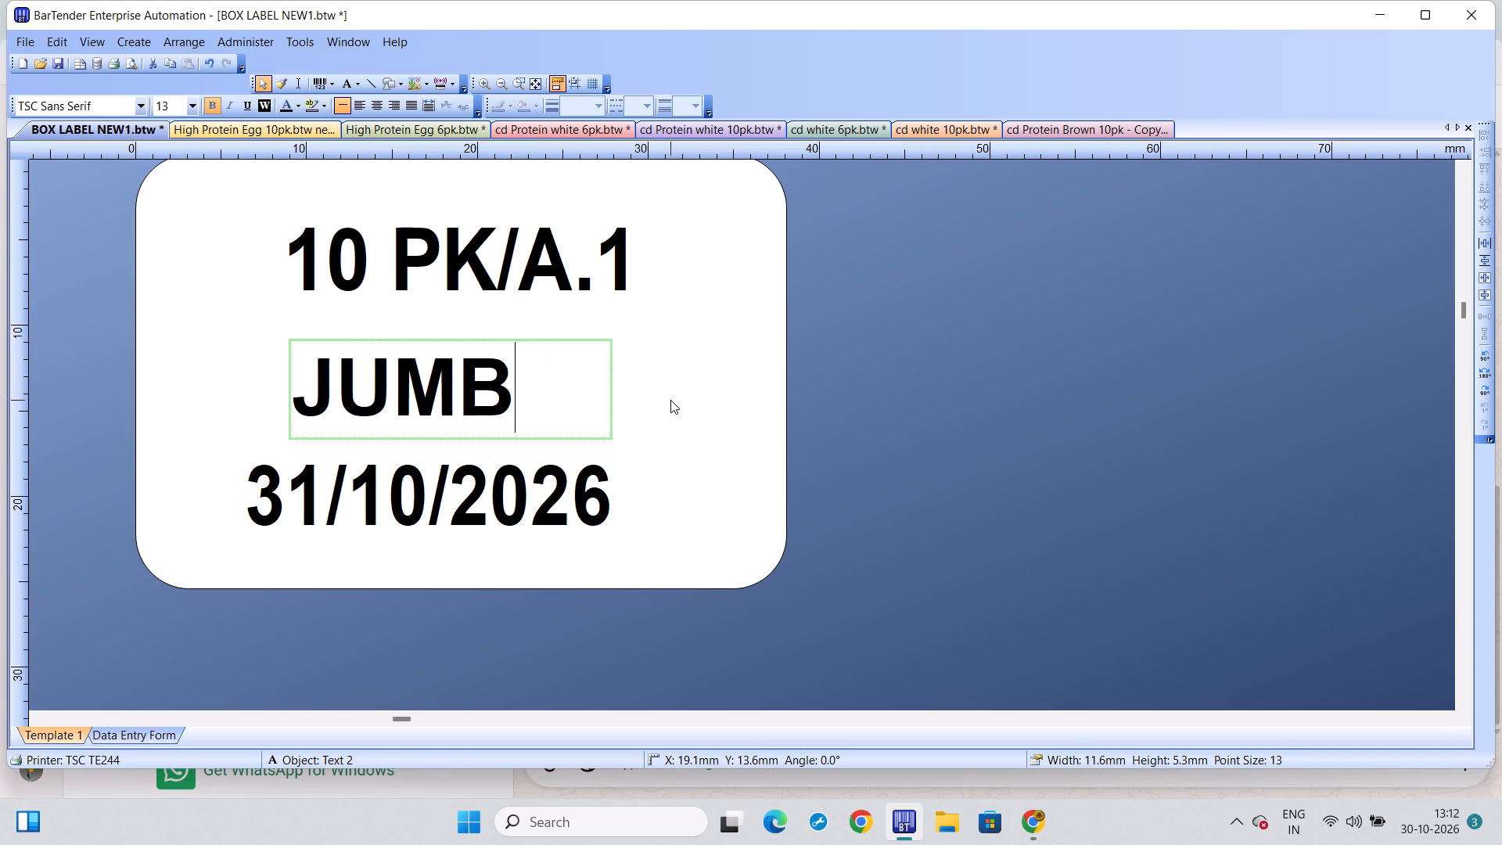
key(u)
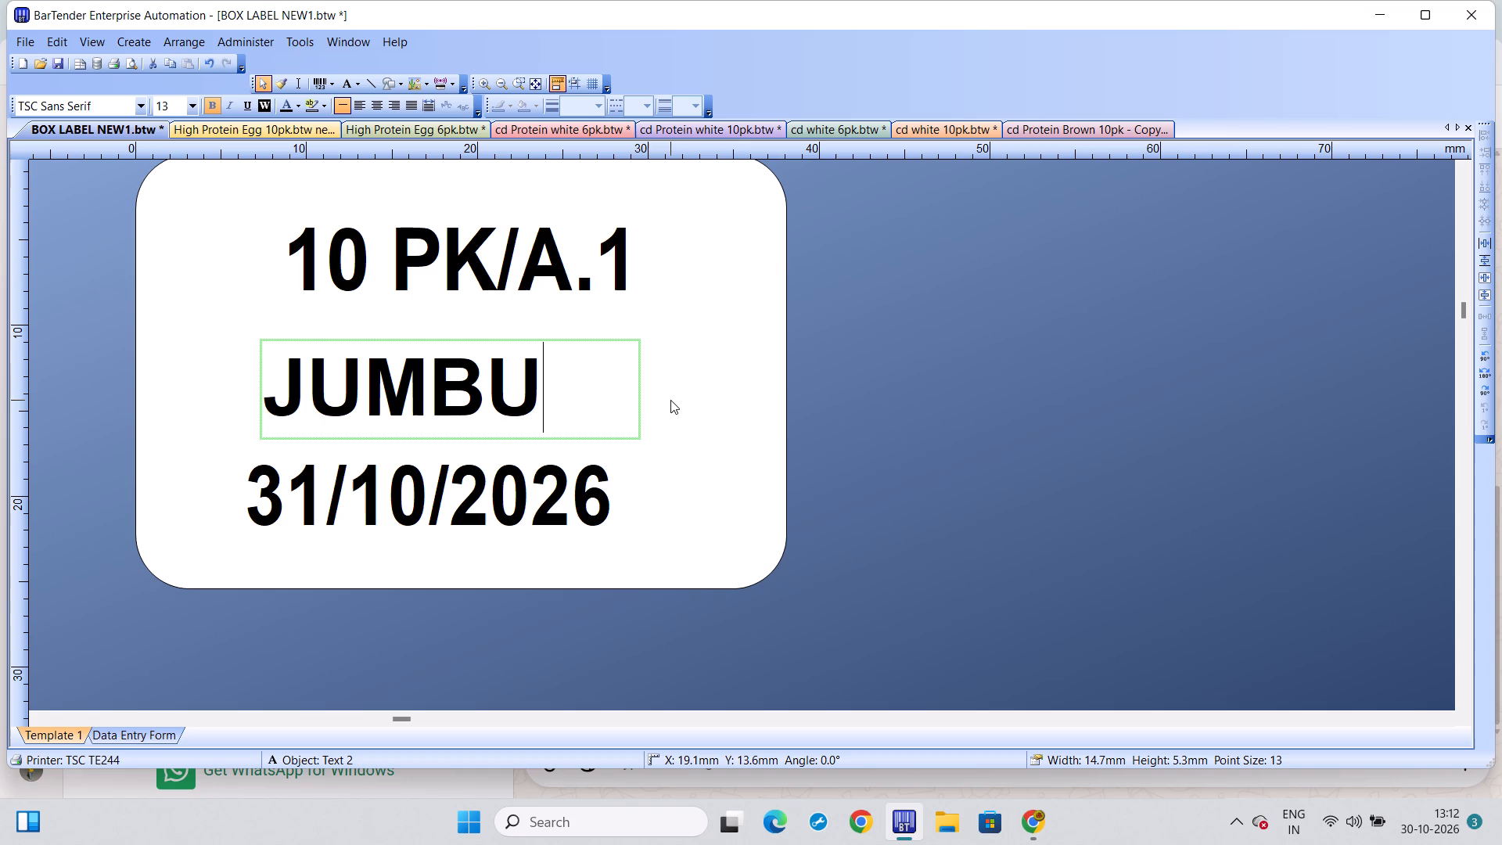
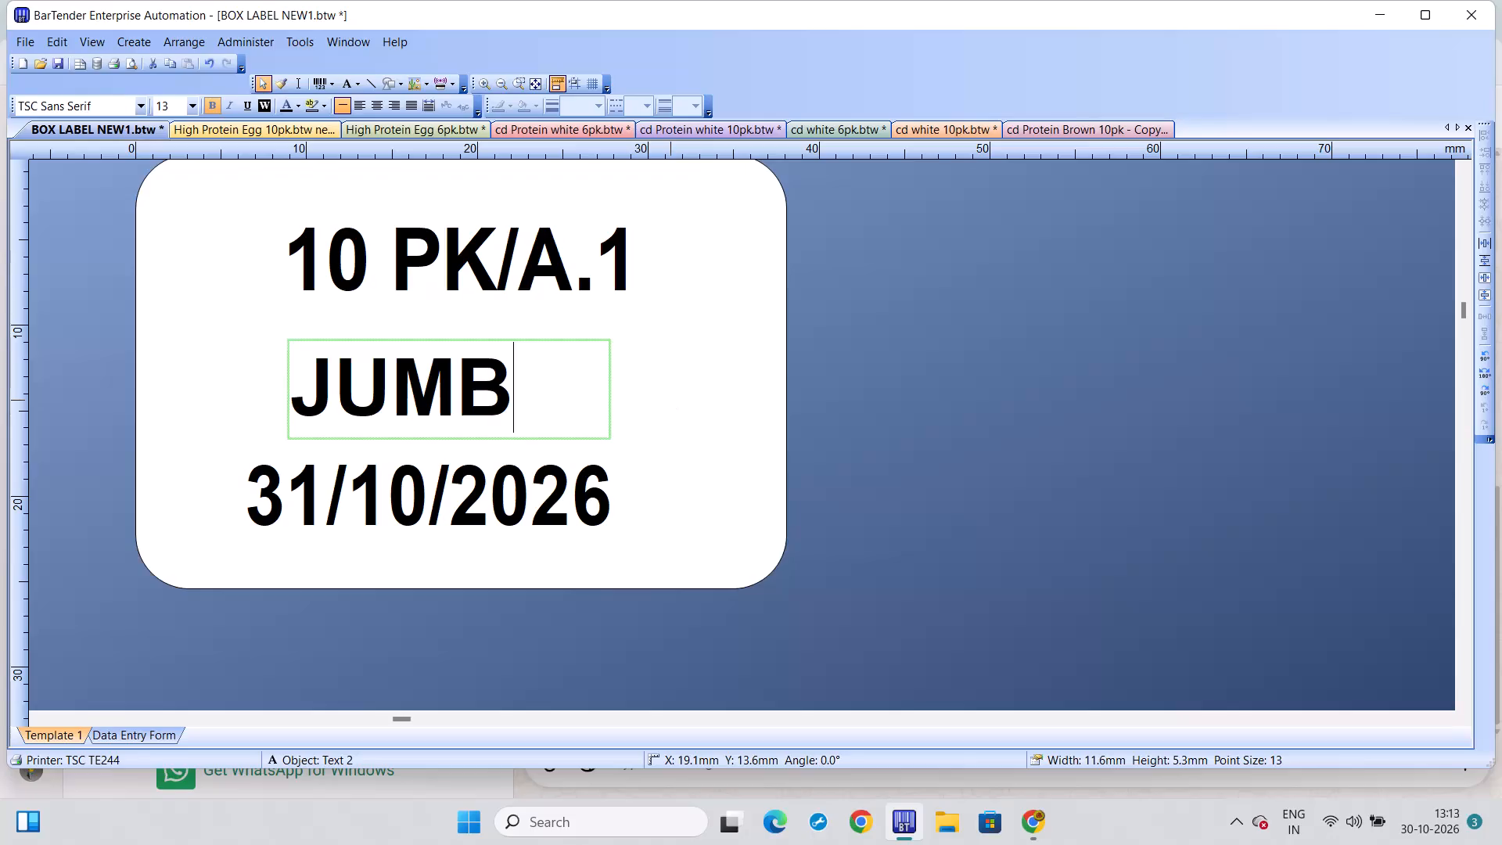
Complete the product name in the box label's middle line so it reads JUMBO WHITE.
key(space)
text(WHITE)
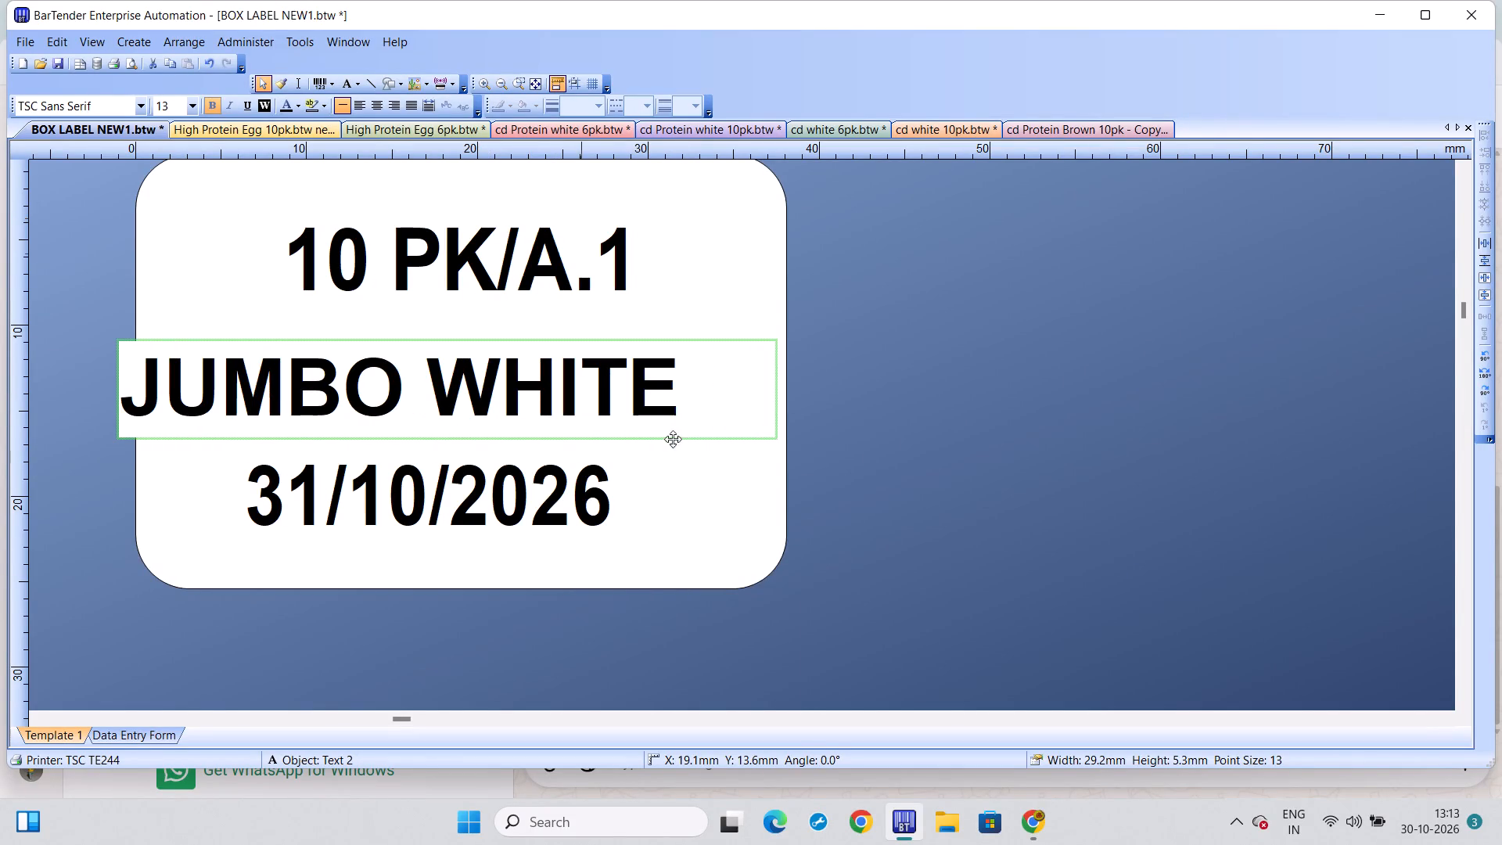
click(663, 489)
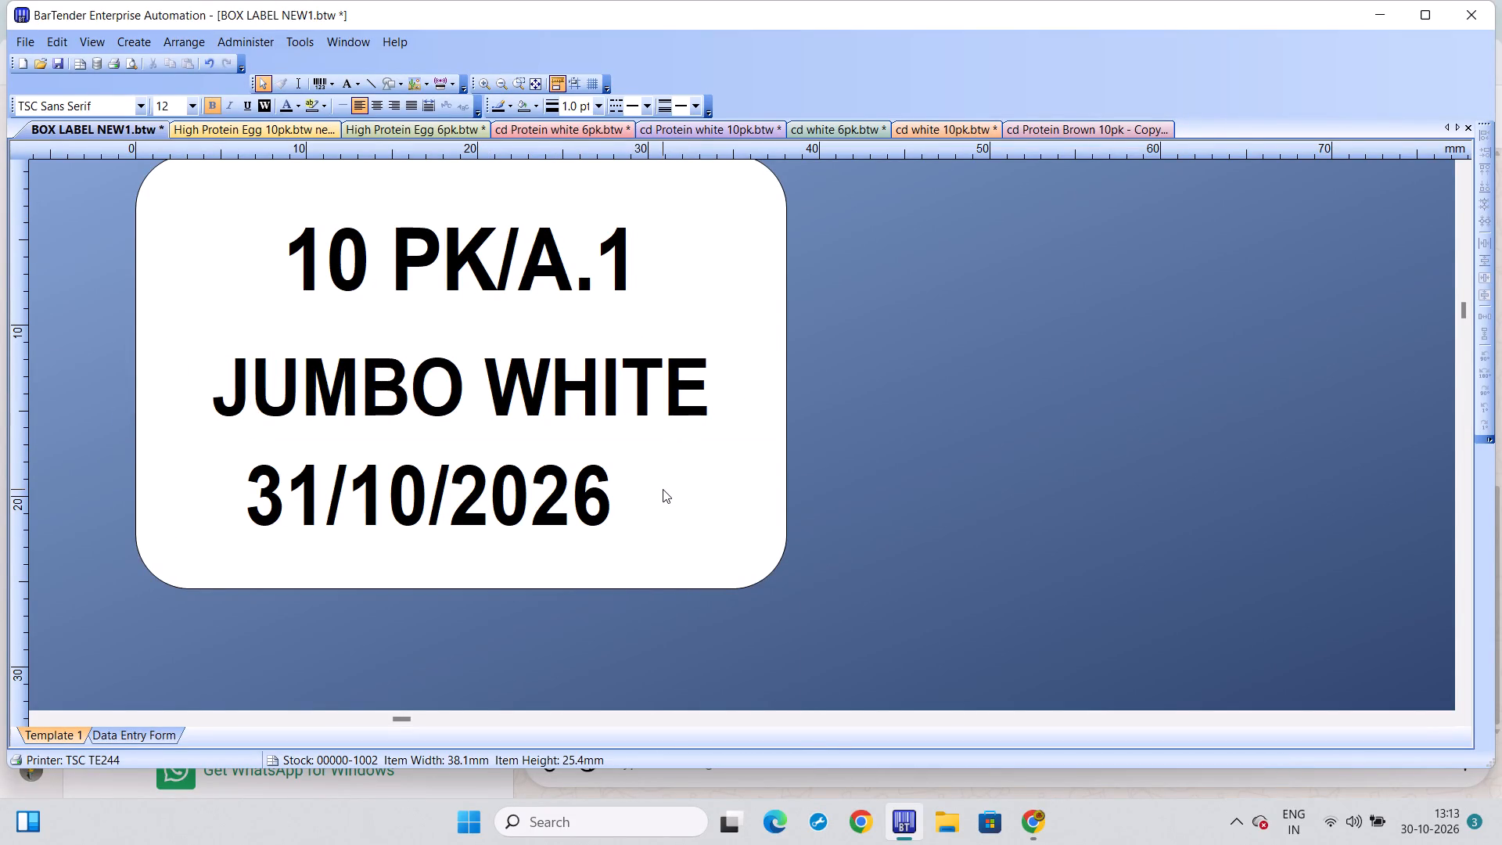
Print 4 copies of the 10 PK/A.1 JUMBO WHITE box label on the TSC TE244 printer.
key(ctrl+p)
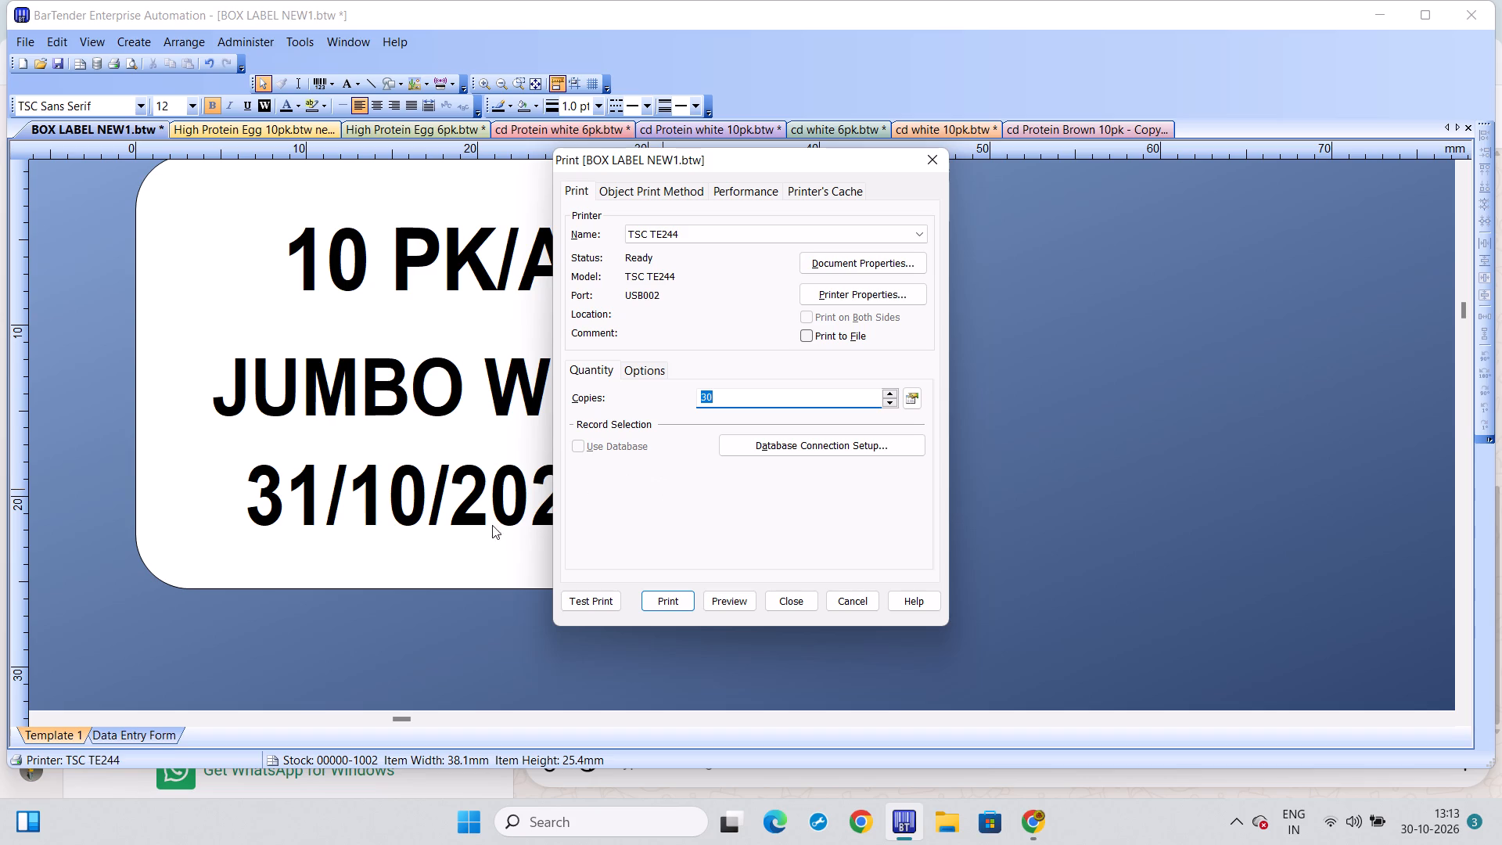
click(728, 394)
key(BackSpace)
key(BackSpace)
key(4)
click(666, 605)
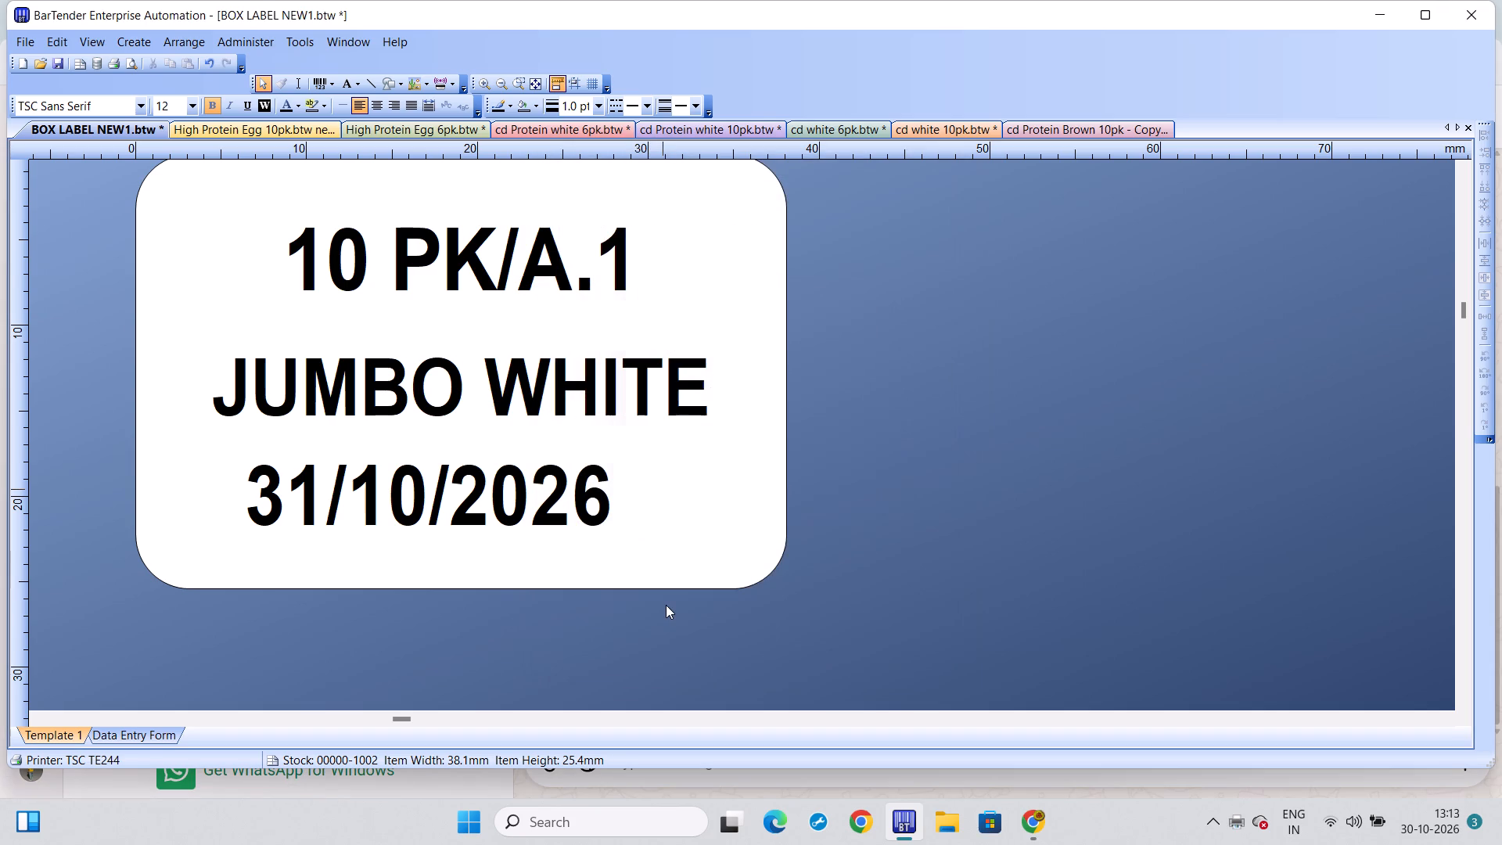
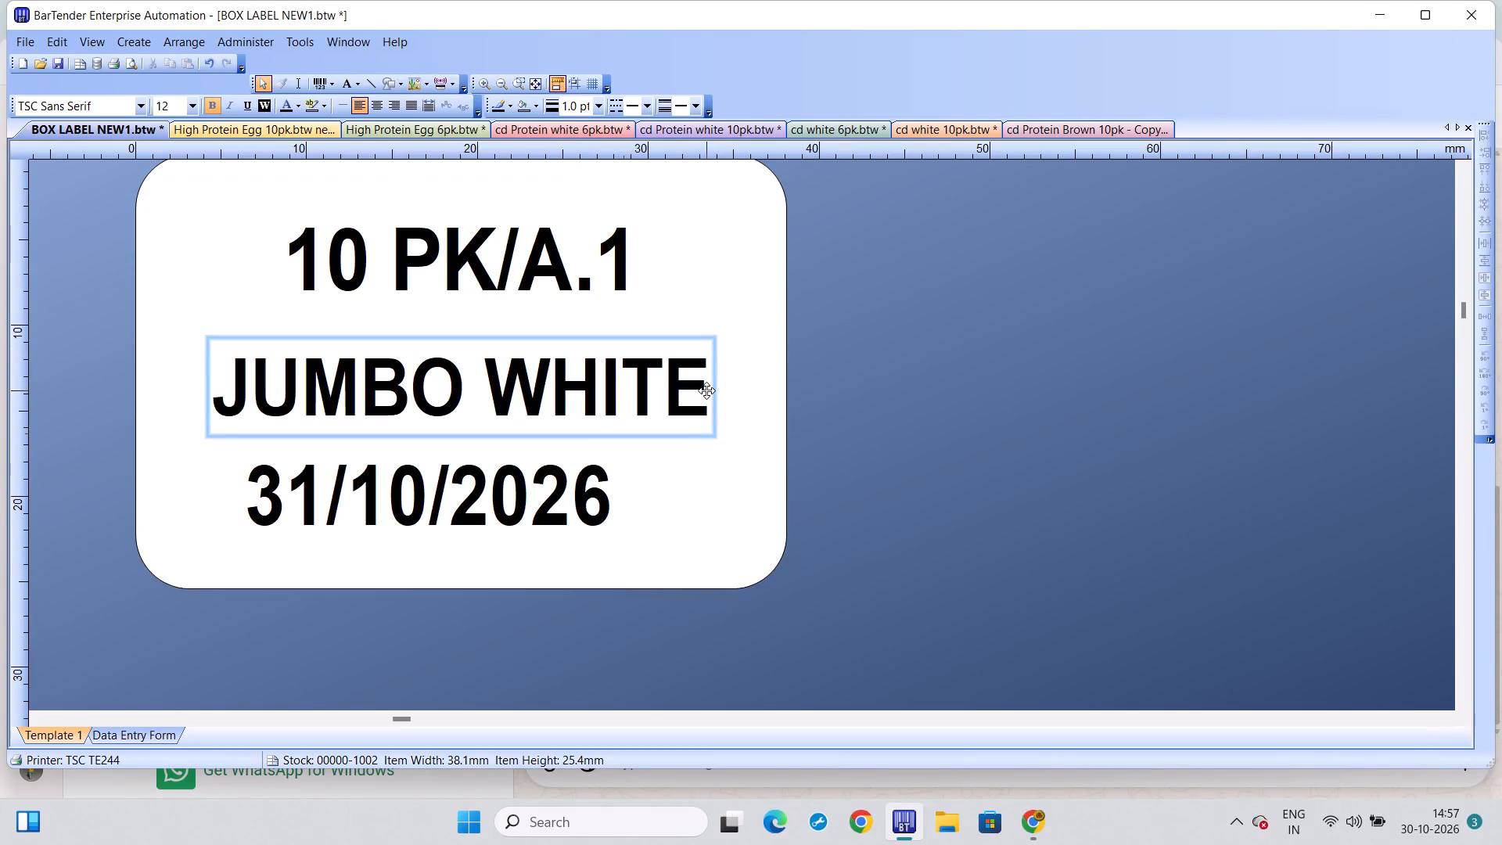
Replace the product name in the box label's middle line with NOICE PROTEIN.
click(695, 386)
key(BackSpace)
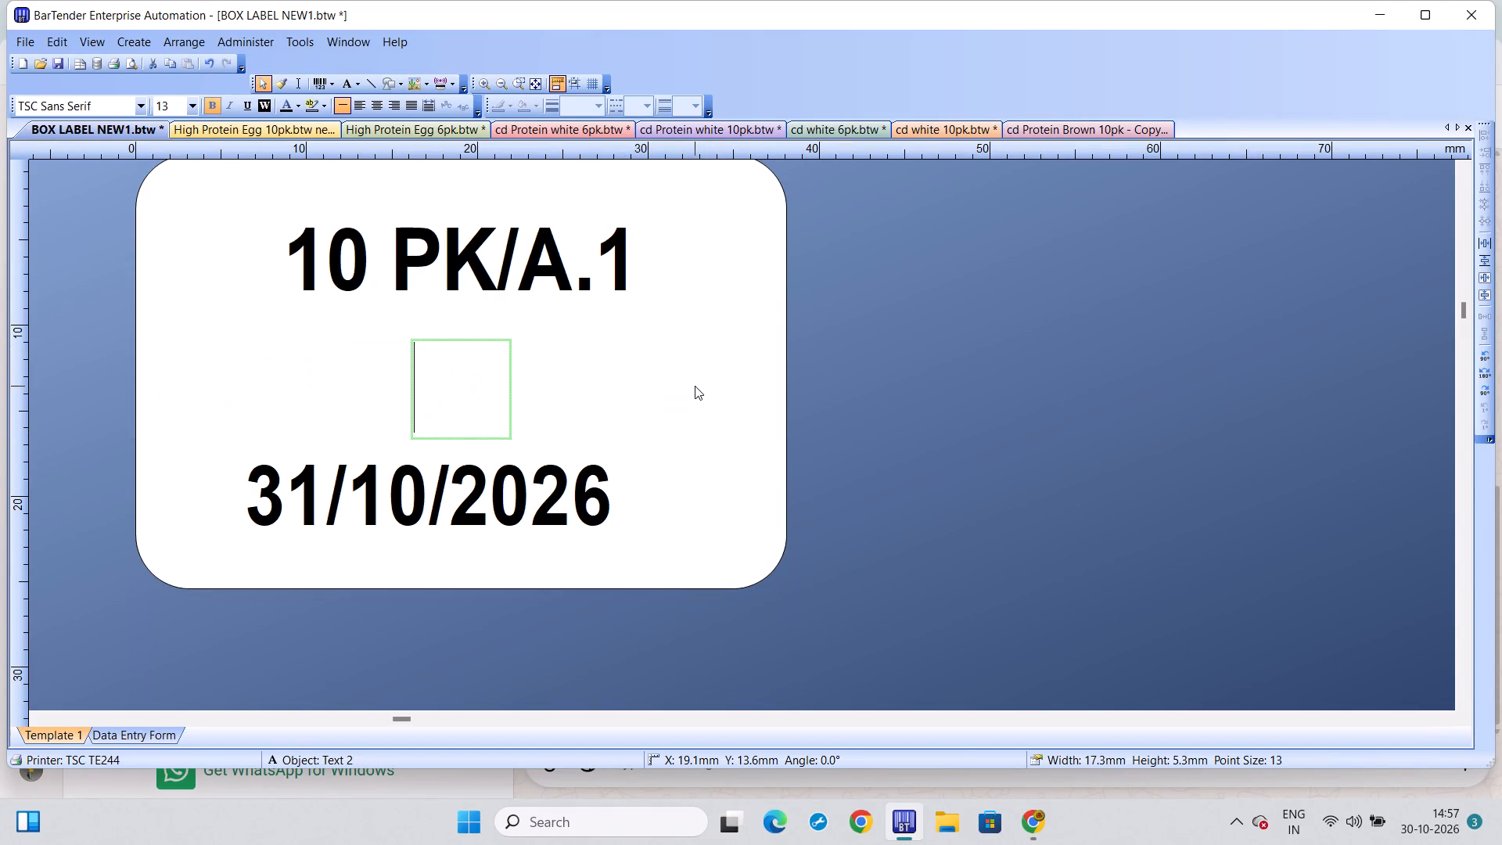
text(NI)
key(BackSpace)
text(OICE)
key(space)
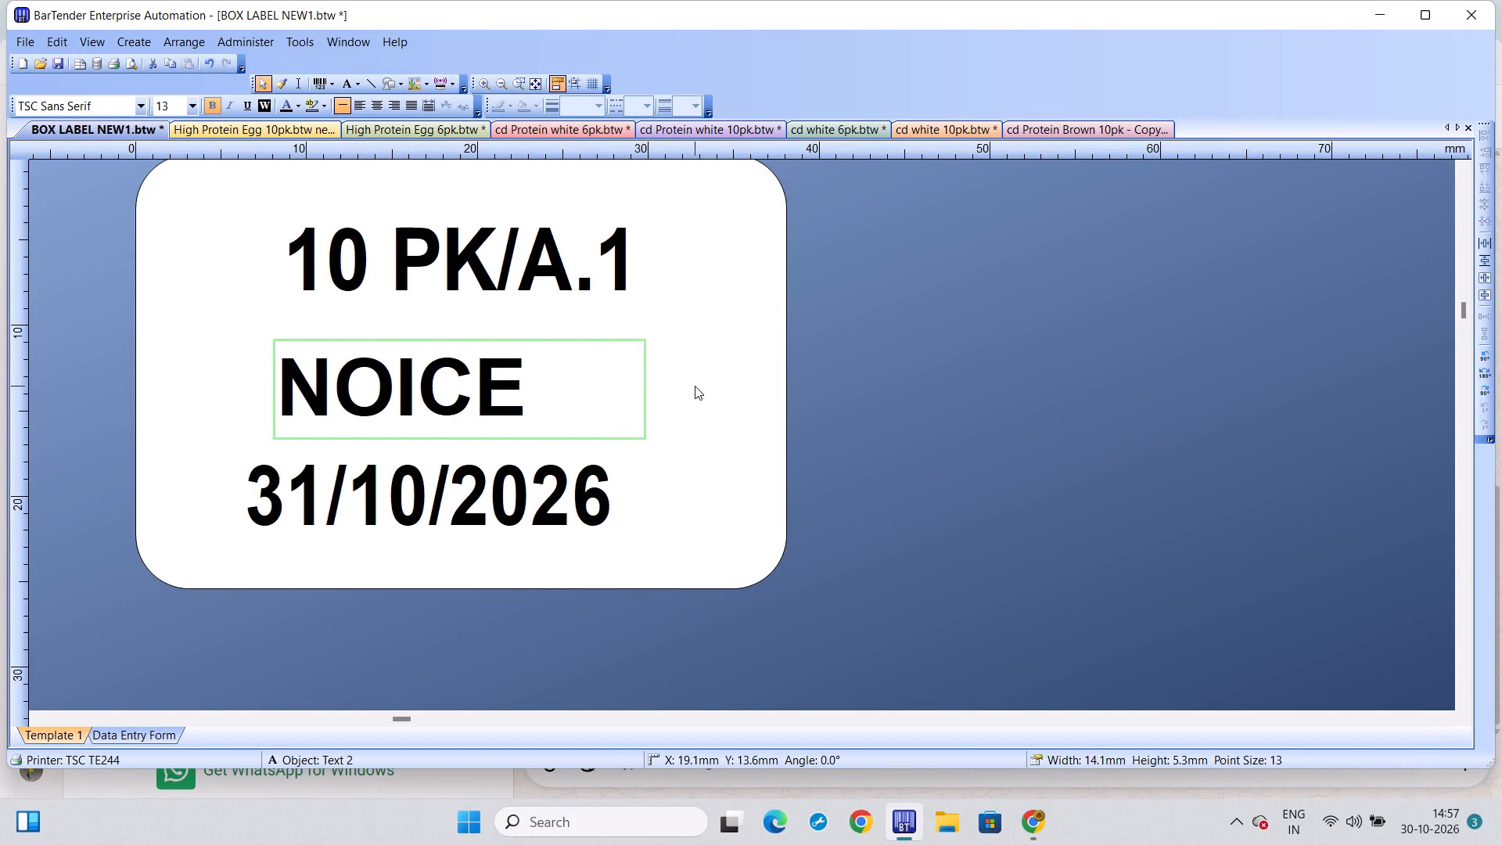
text(PR)
text(OTEU)
key(BackSpace)
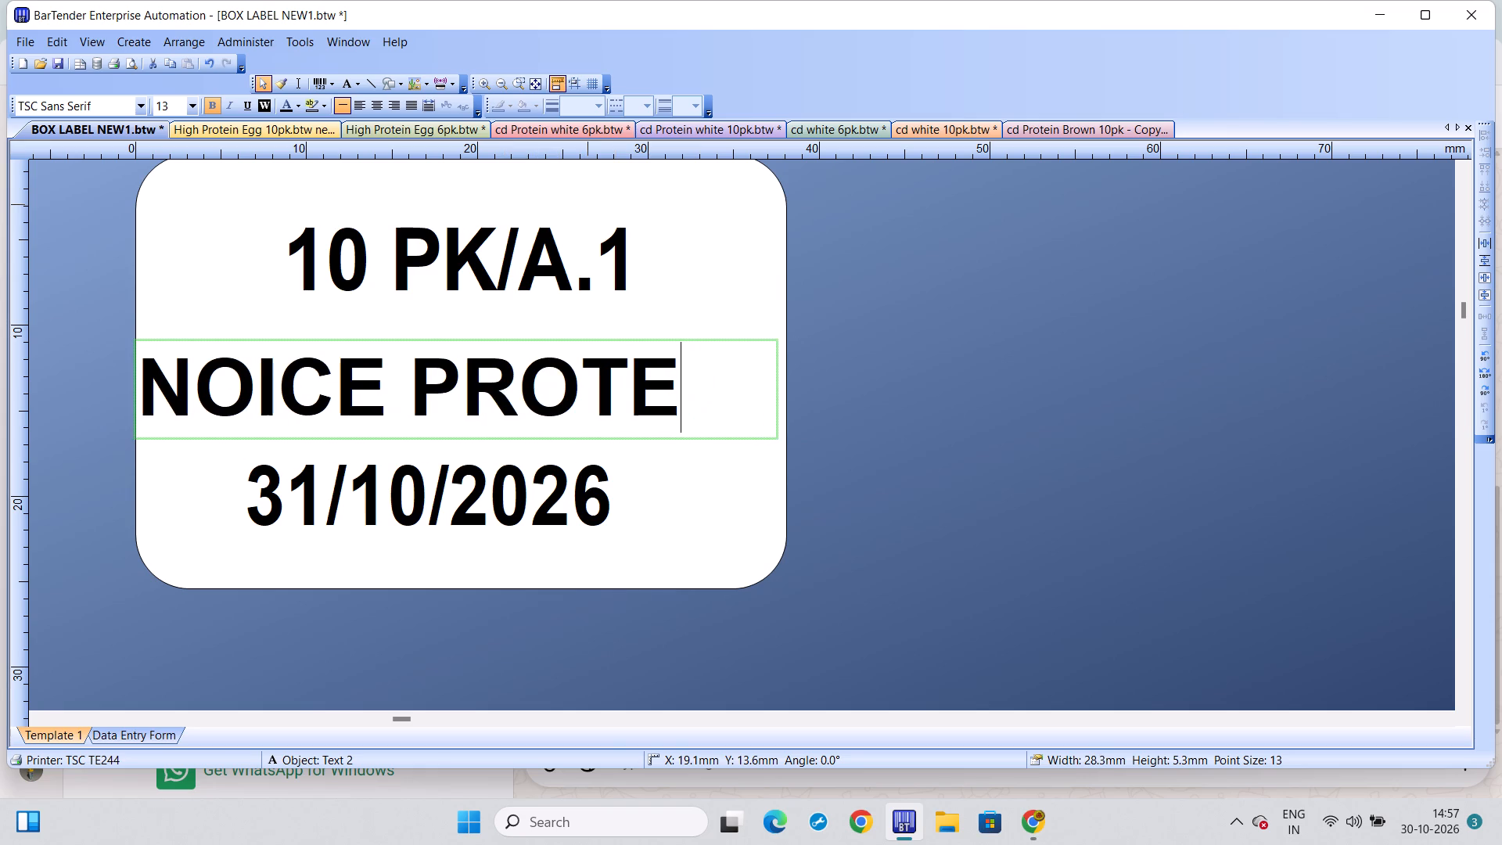
text(IN)
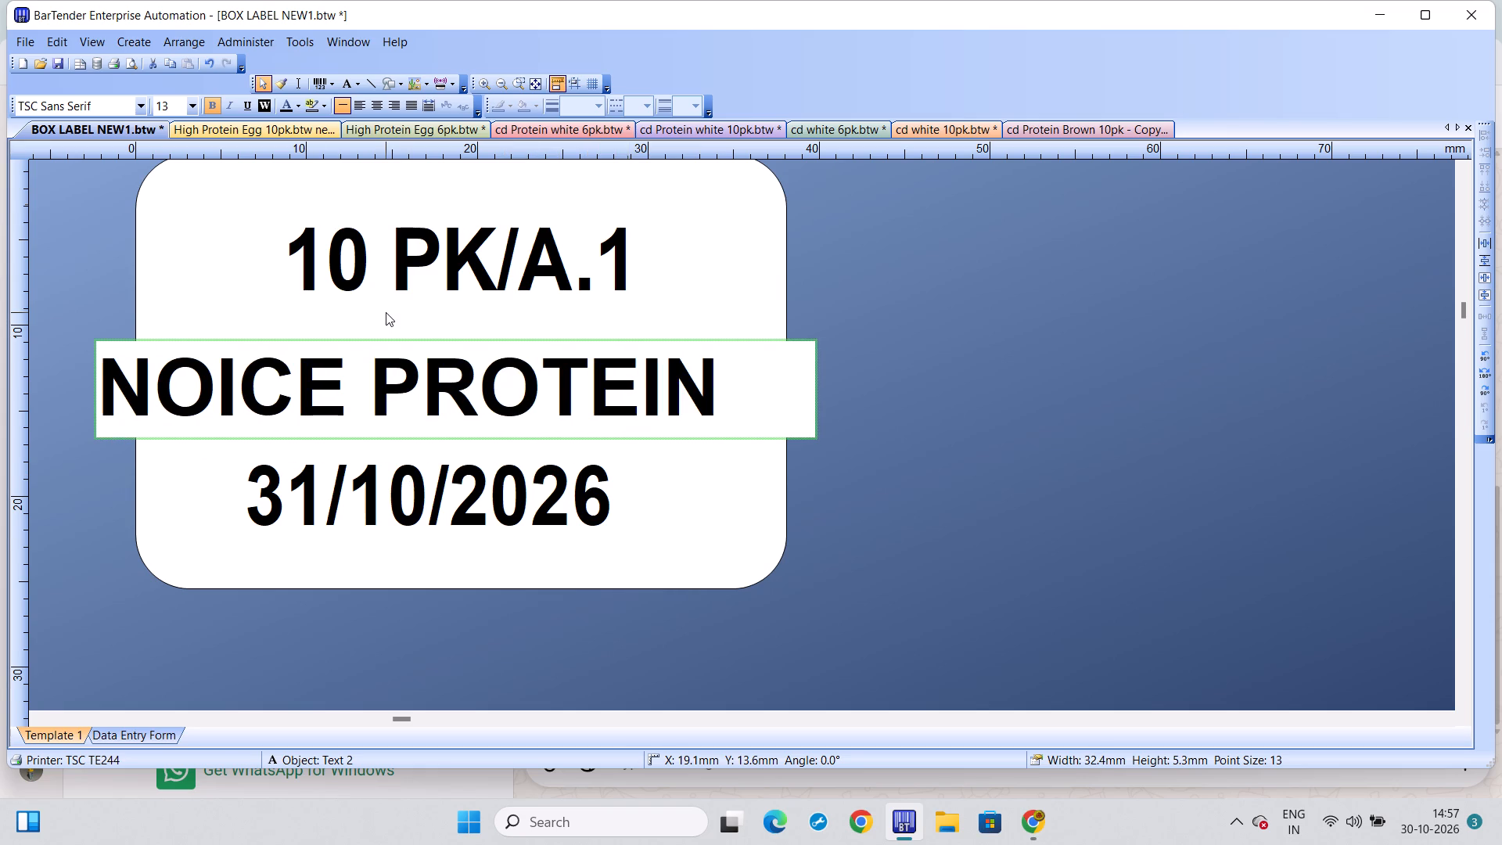
Print 130 copies of the 10 PK/A.1 NOICE PROTEIN box label on the TSC TE244 printer.
key(ctrl+p)
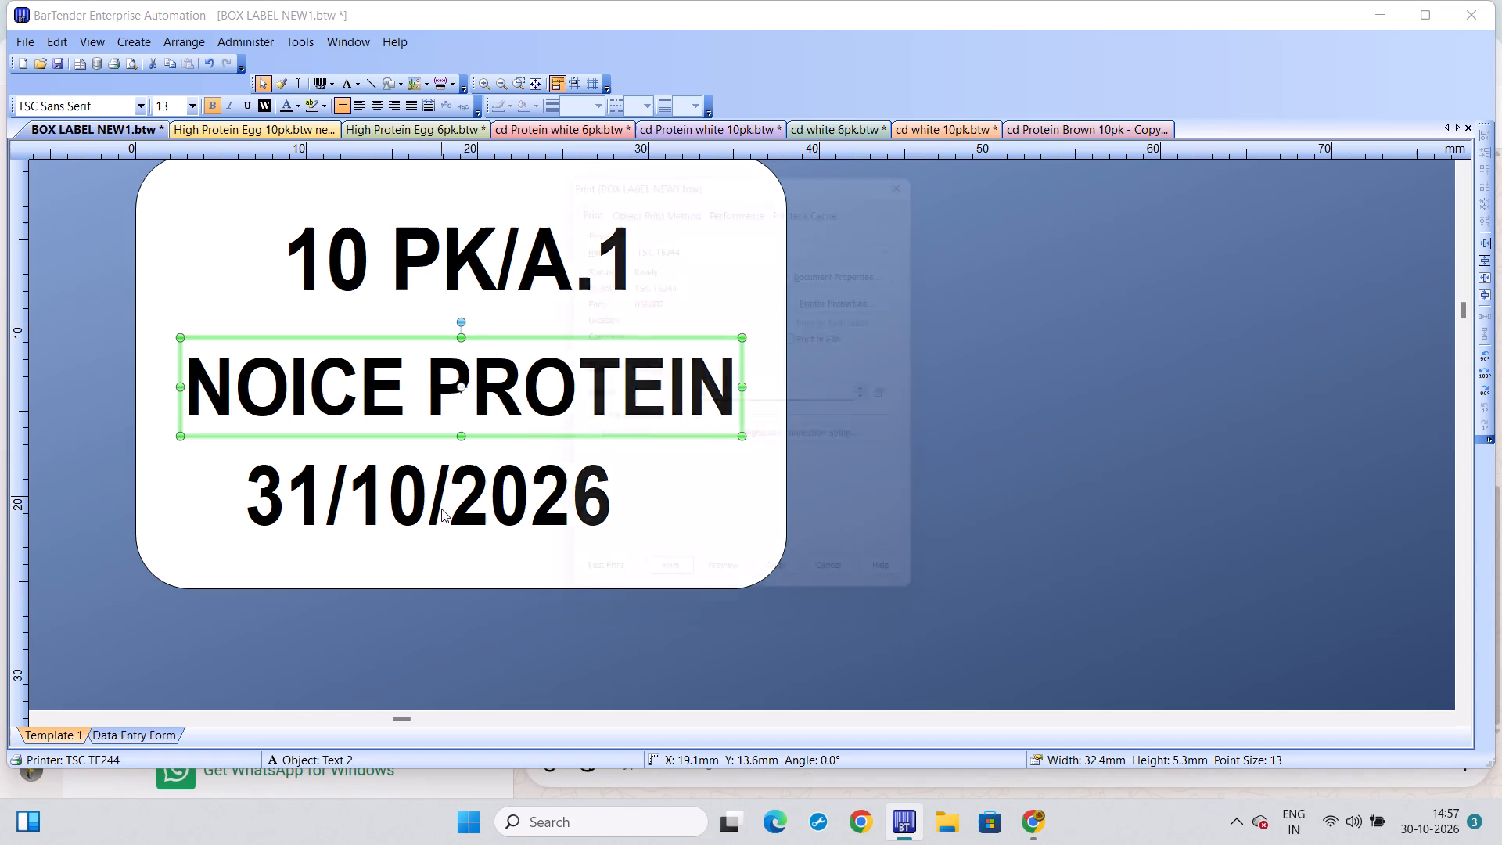
click(713, 395)
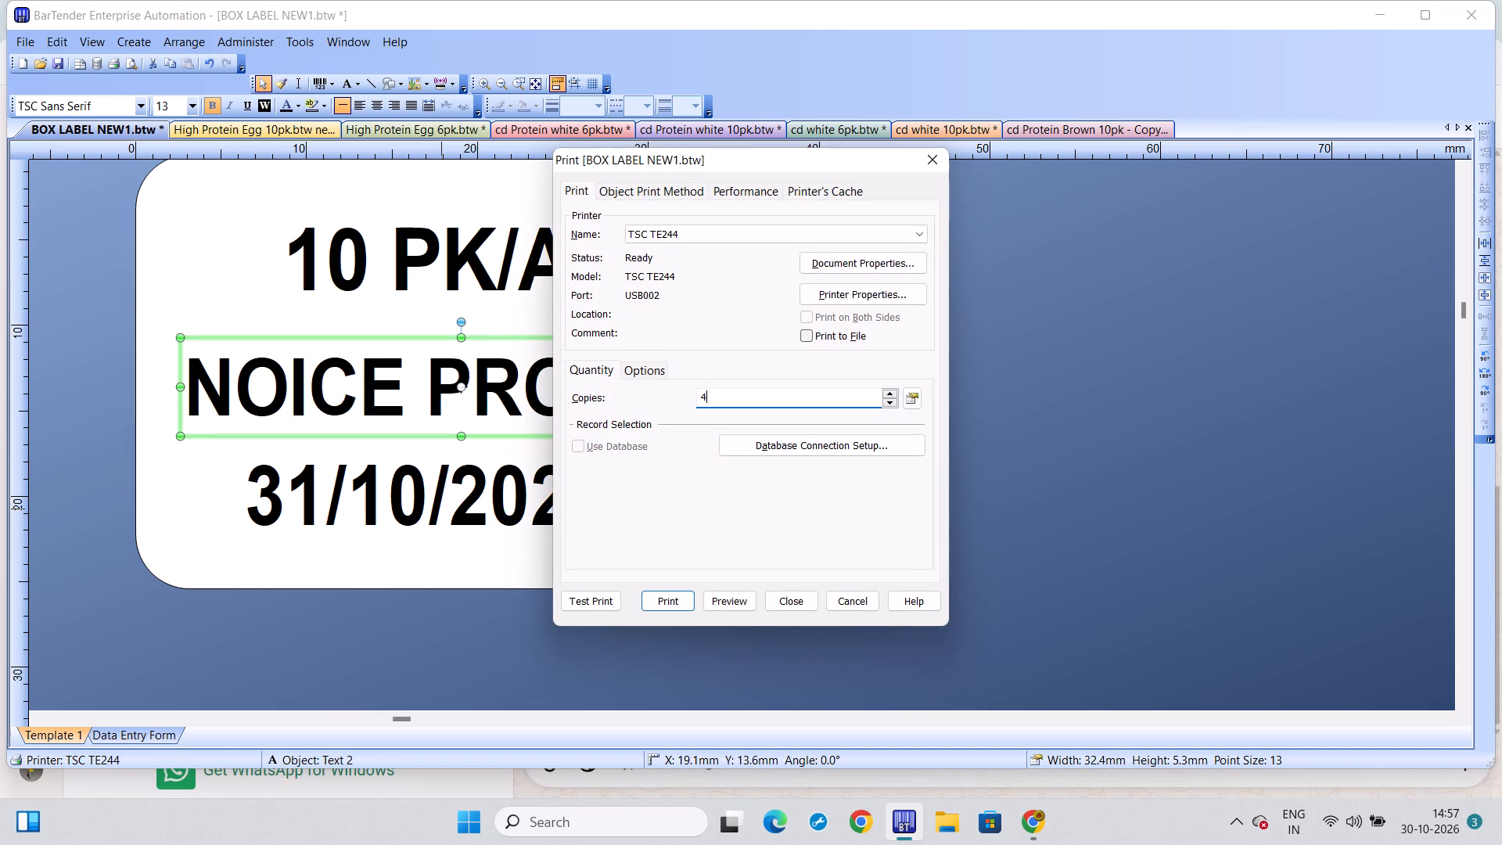
key(BackSpace)
key(1)
text(30)
click(671, 599)
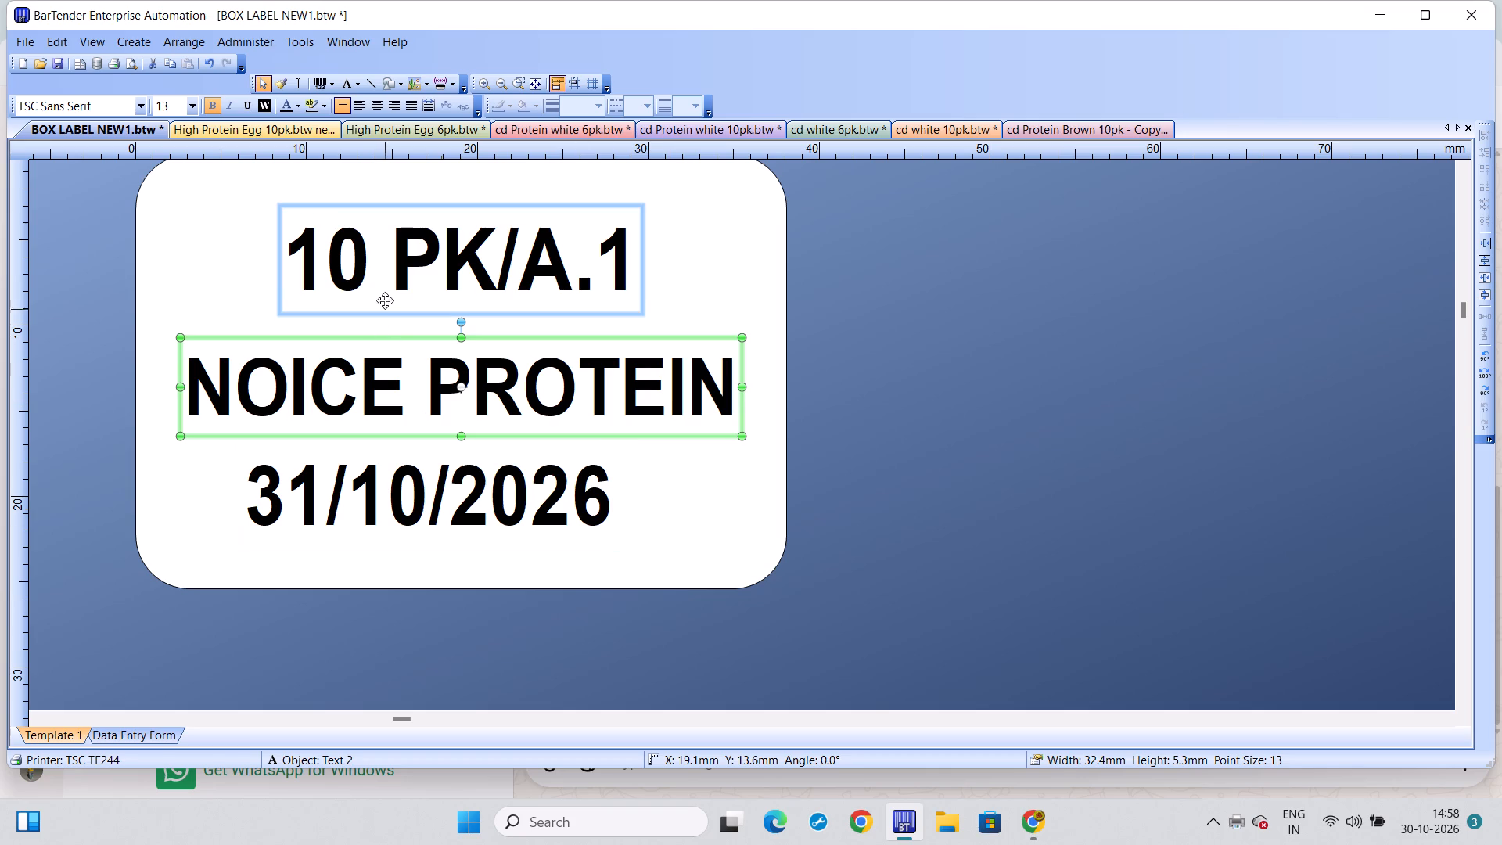
Change the pack size in the box label's top line so it reads 06 PK/A.1.
click(383, 271)
click(314, 256)
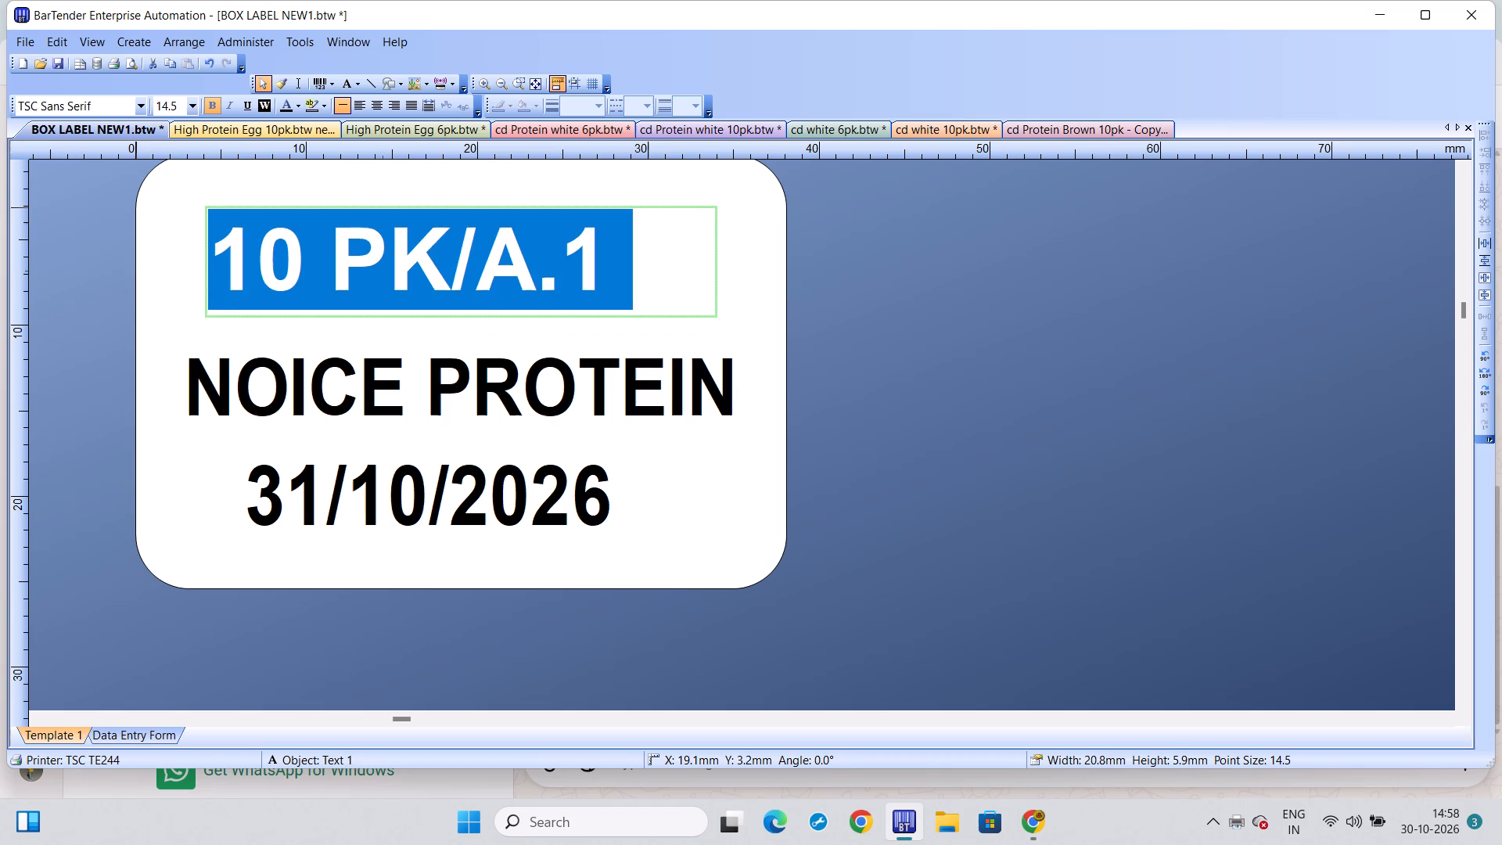
key(BackSpace)
key(BackSpace)
text(06)
Print 100 copies of the 06 PK/A.1 NOICE PROTEIN box label on the TSC TE244 printer.
key(ctrl+p)
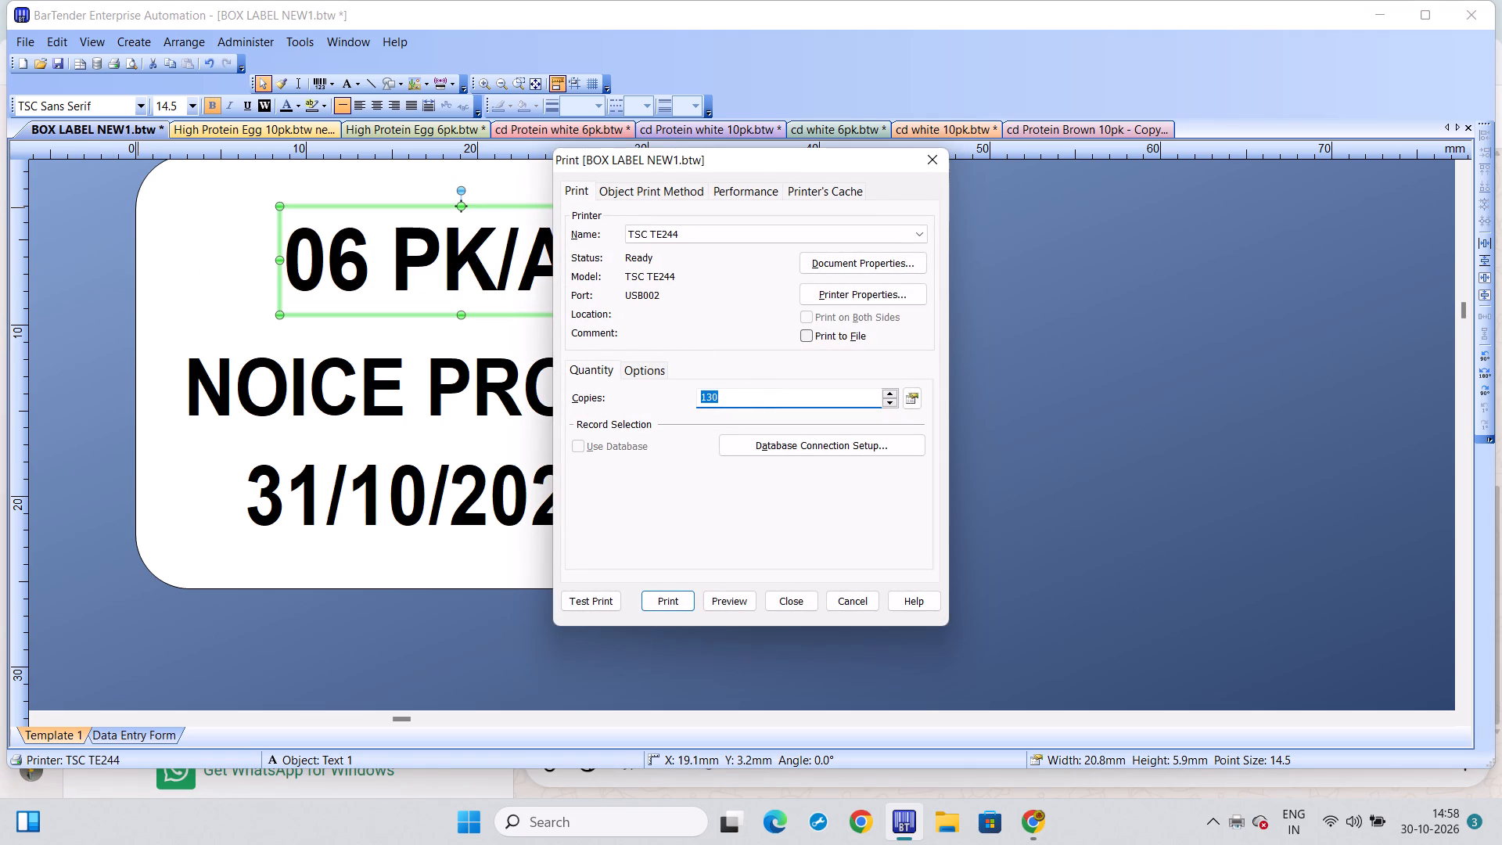
click(757, 399)
key(BackSpace)
key(BackSpace)
key(BackSpace)
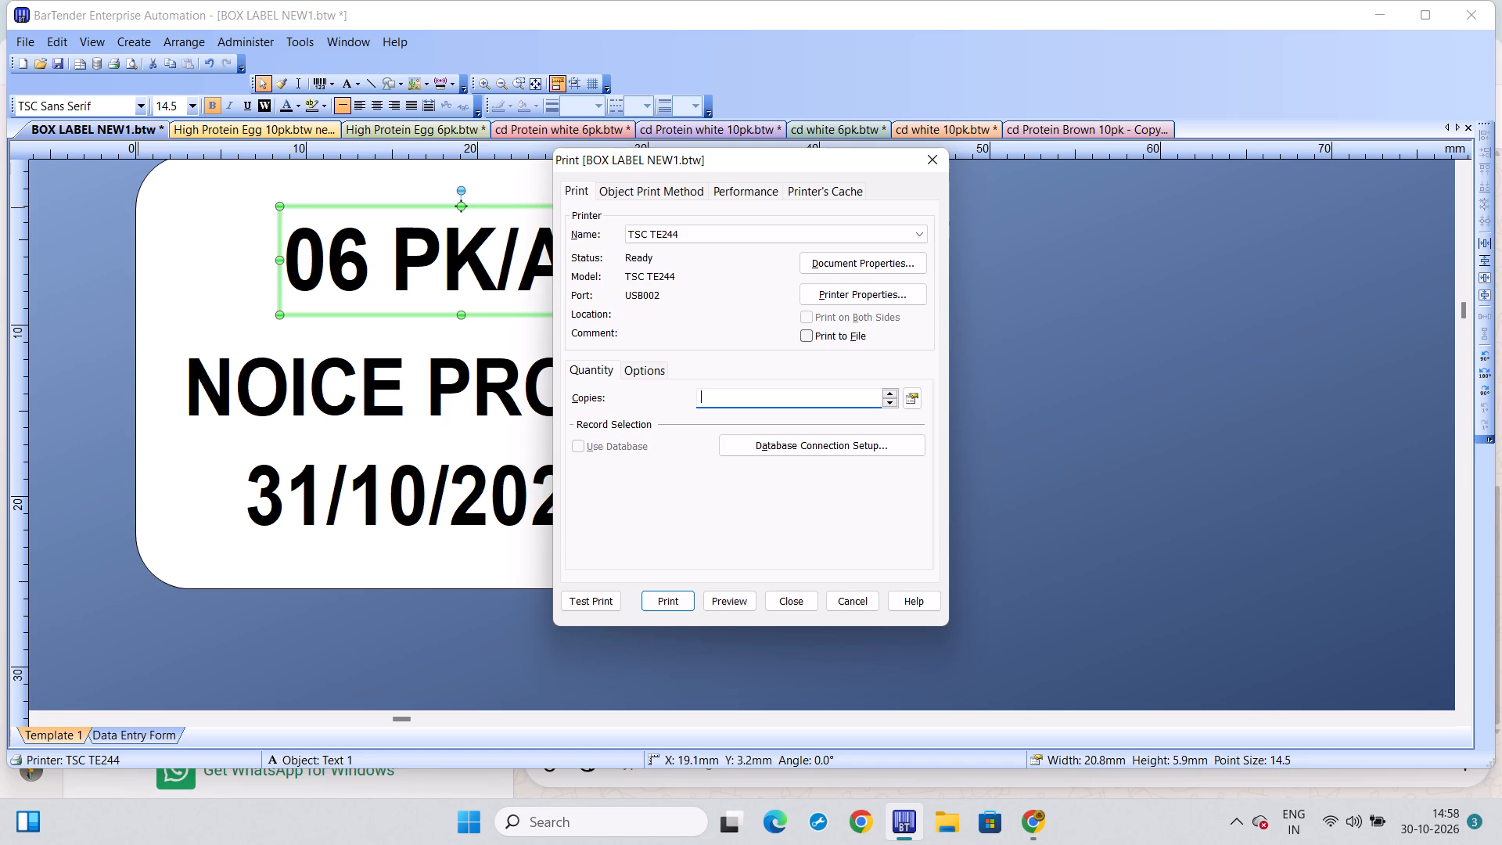
key(1)
text(00)
click(671, 604)
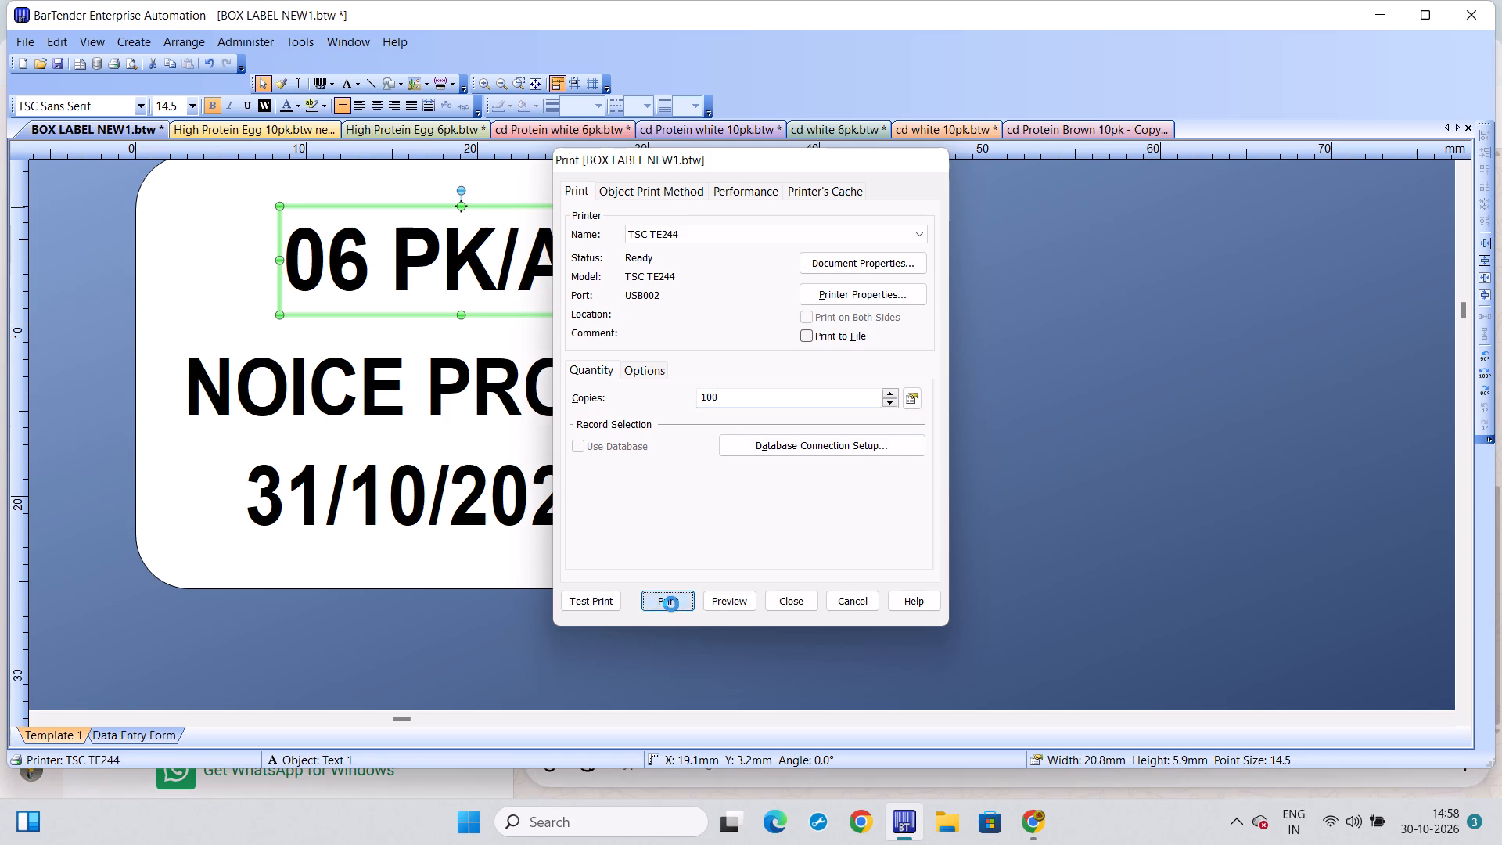
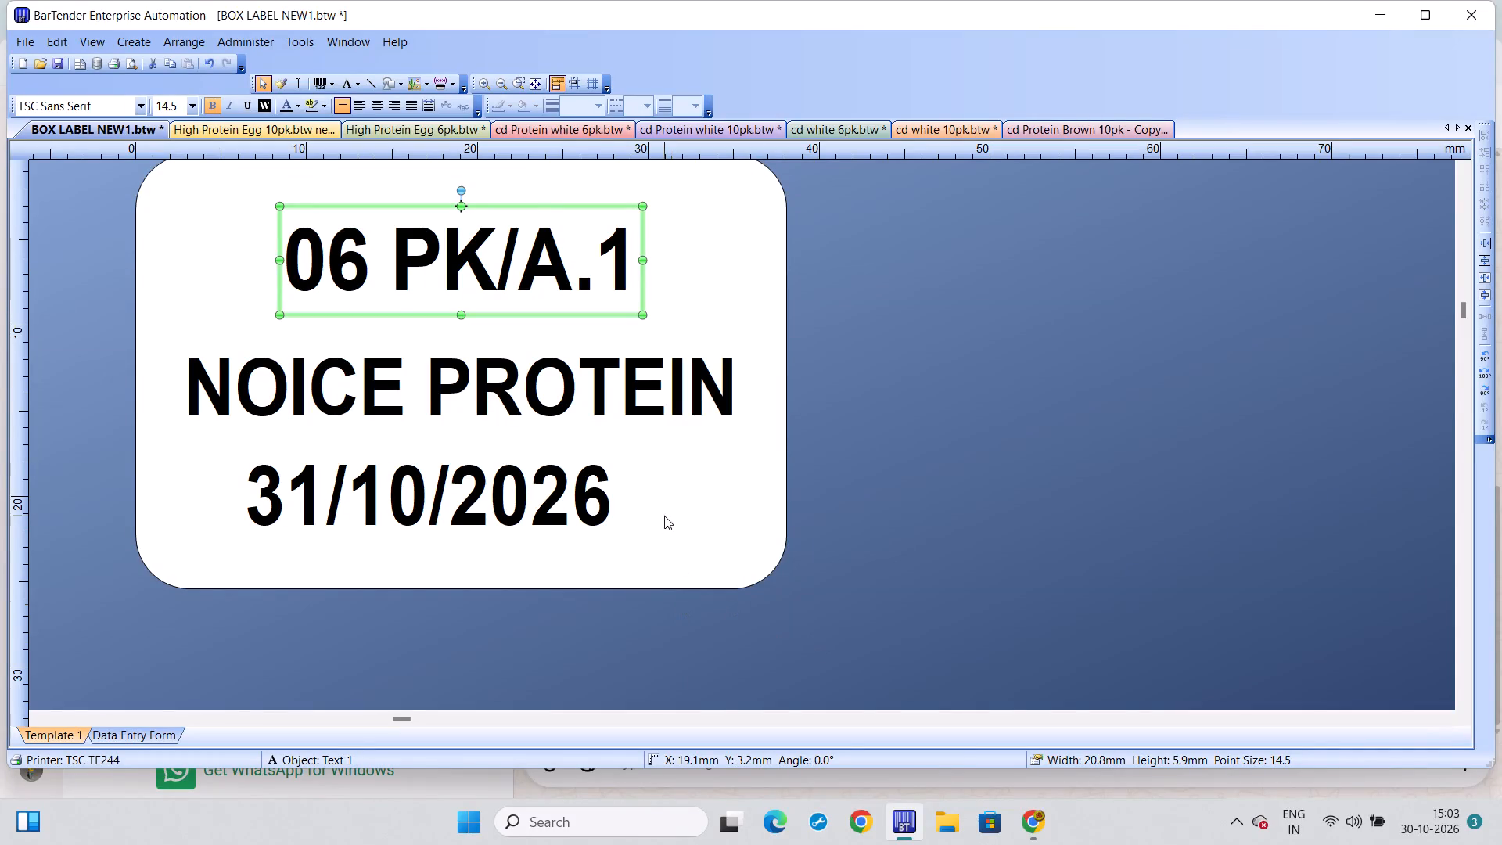
Replace the product name in the box label's middle line with ORANGE YOLK.
double_click(592, 373)
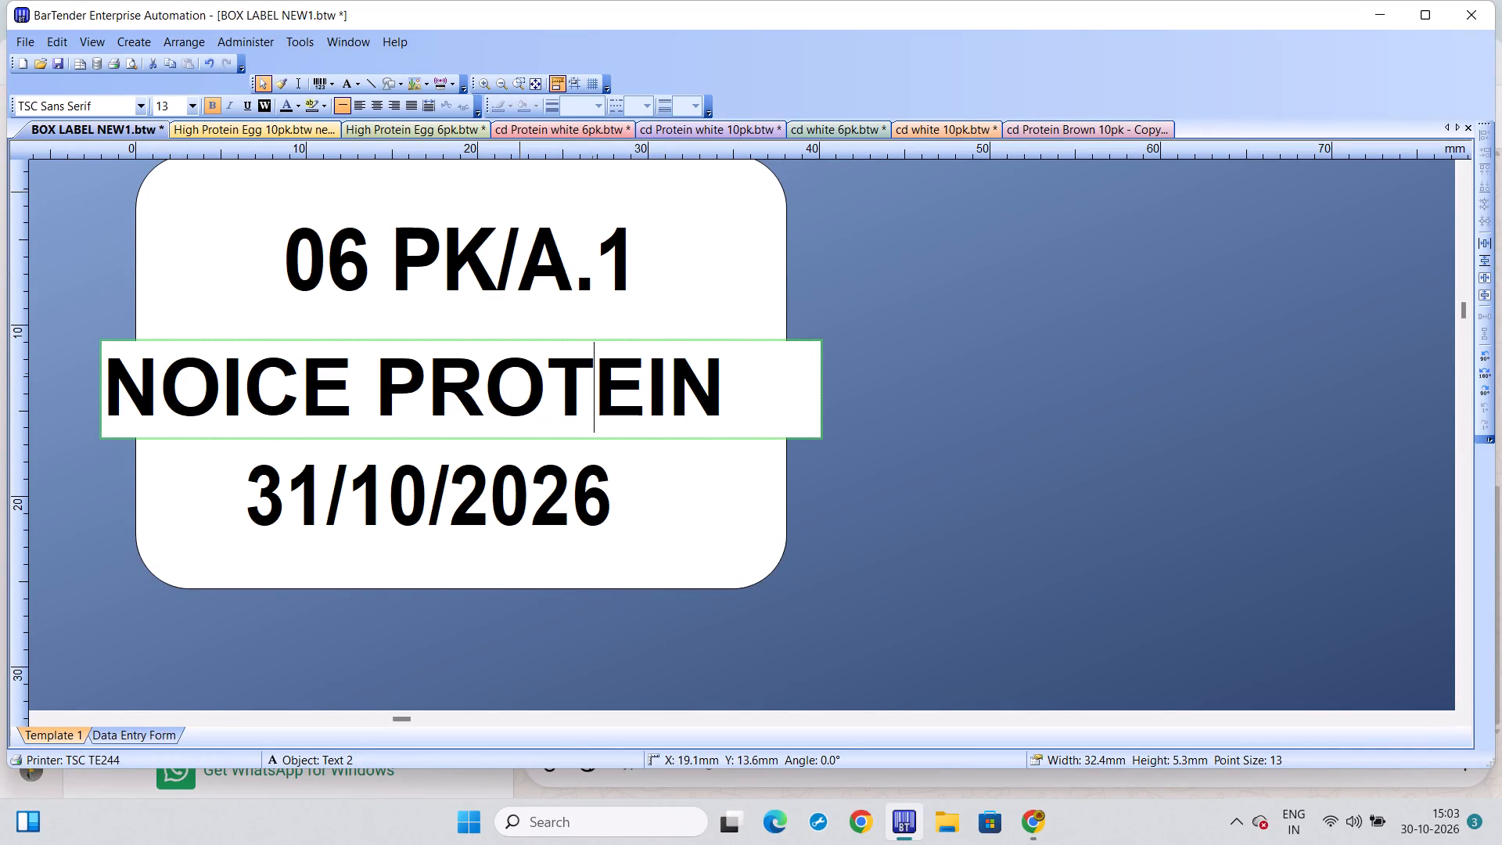
click(724, 389)
key(BackSpace)
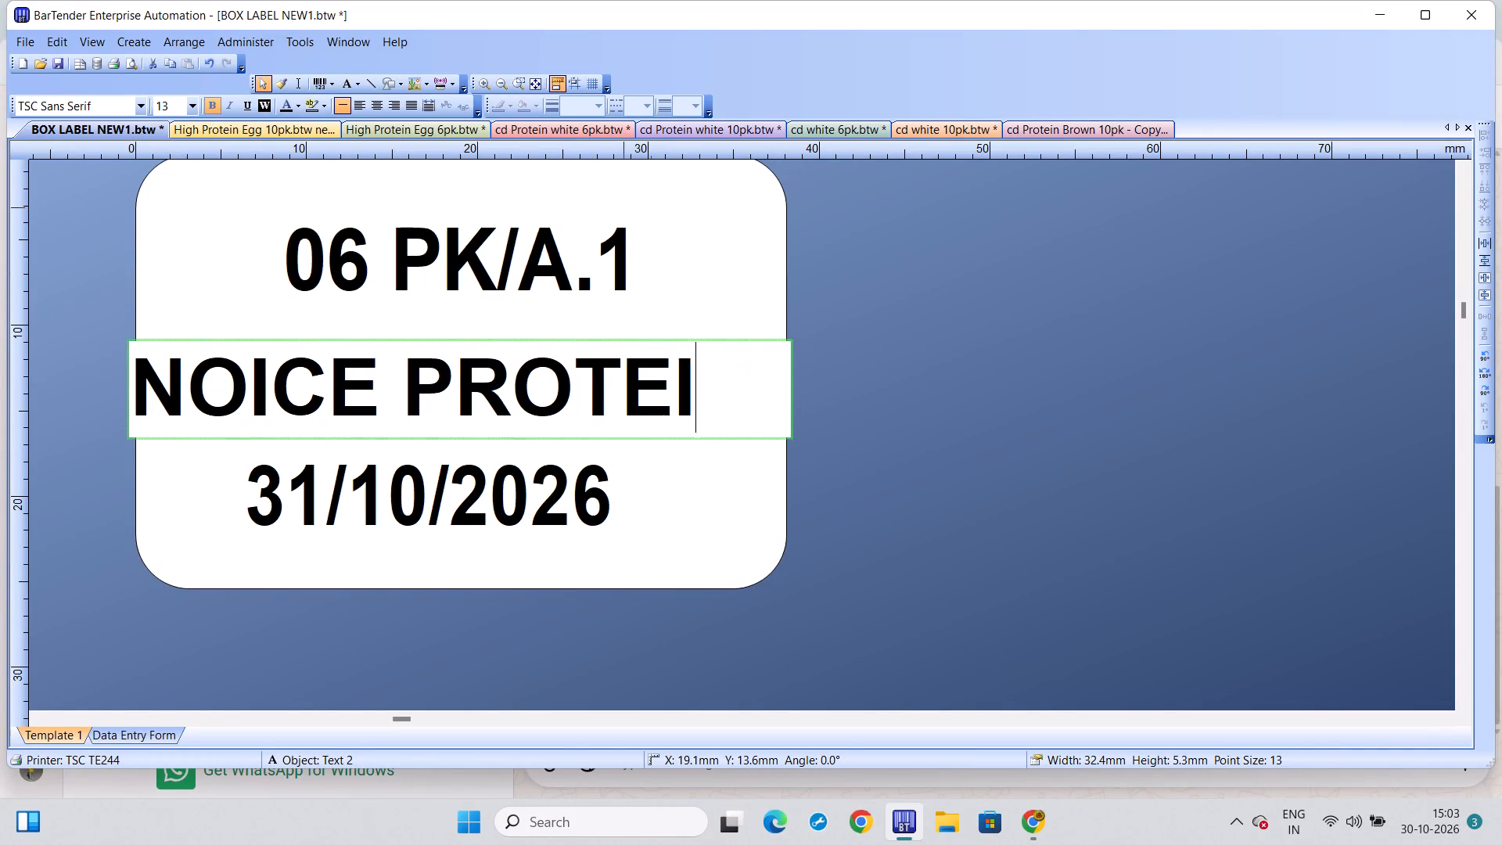
key(BackSpace)
key(BackSpace)
key(BackSpace)
key(BackSpace)
key(BackSpace)
key(BackSpace)
key(BackSpace)
key(BackSpace)
key(BackSpace)
key(BackSpace)
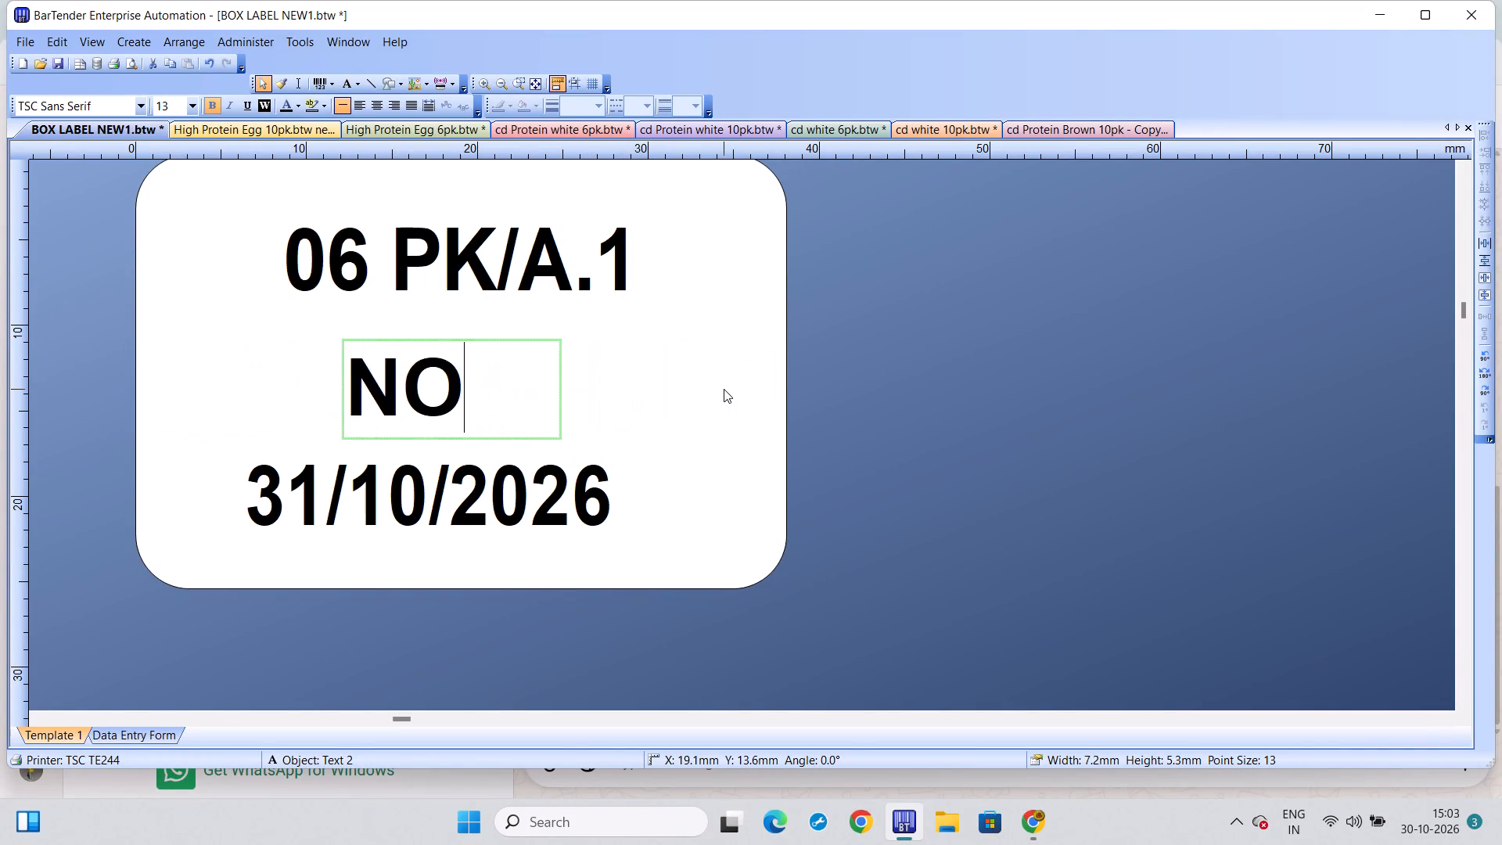
key(BackSpace)
key(BackSpace)
text(ORANGE)
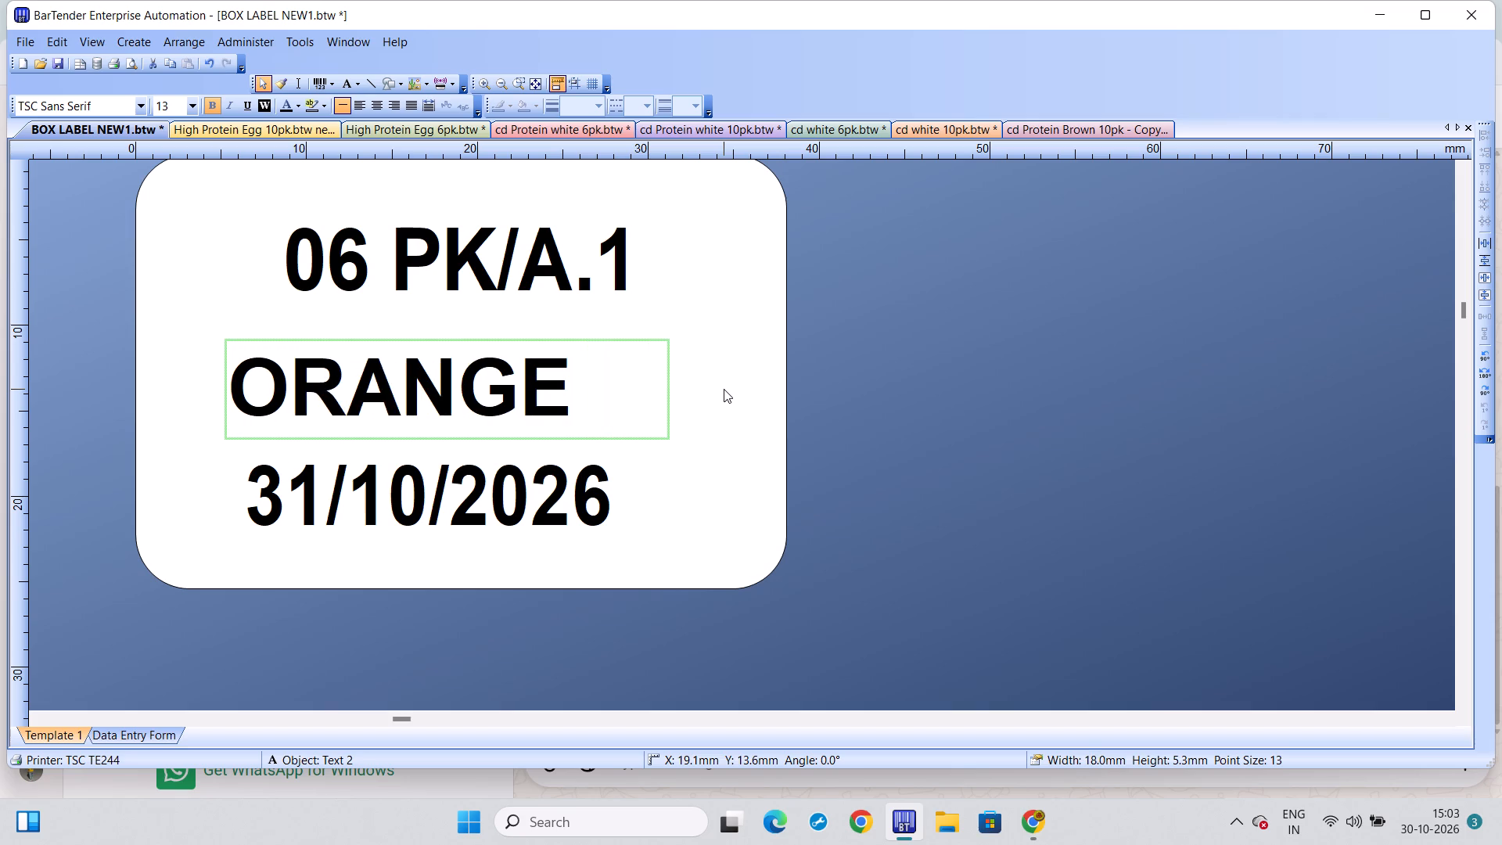
key(space)
text(YOLK)
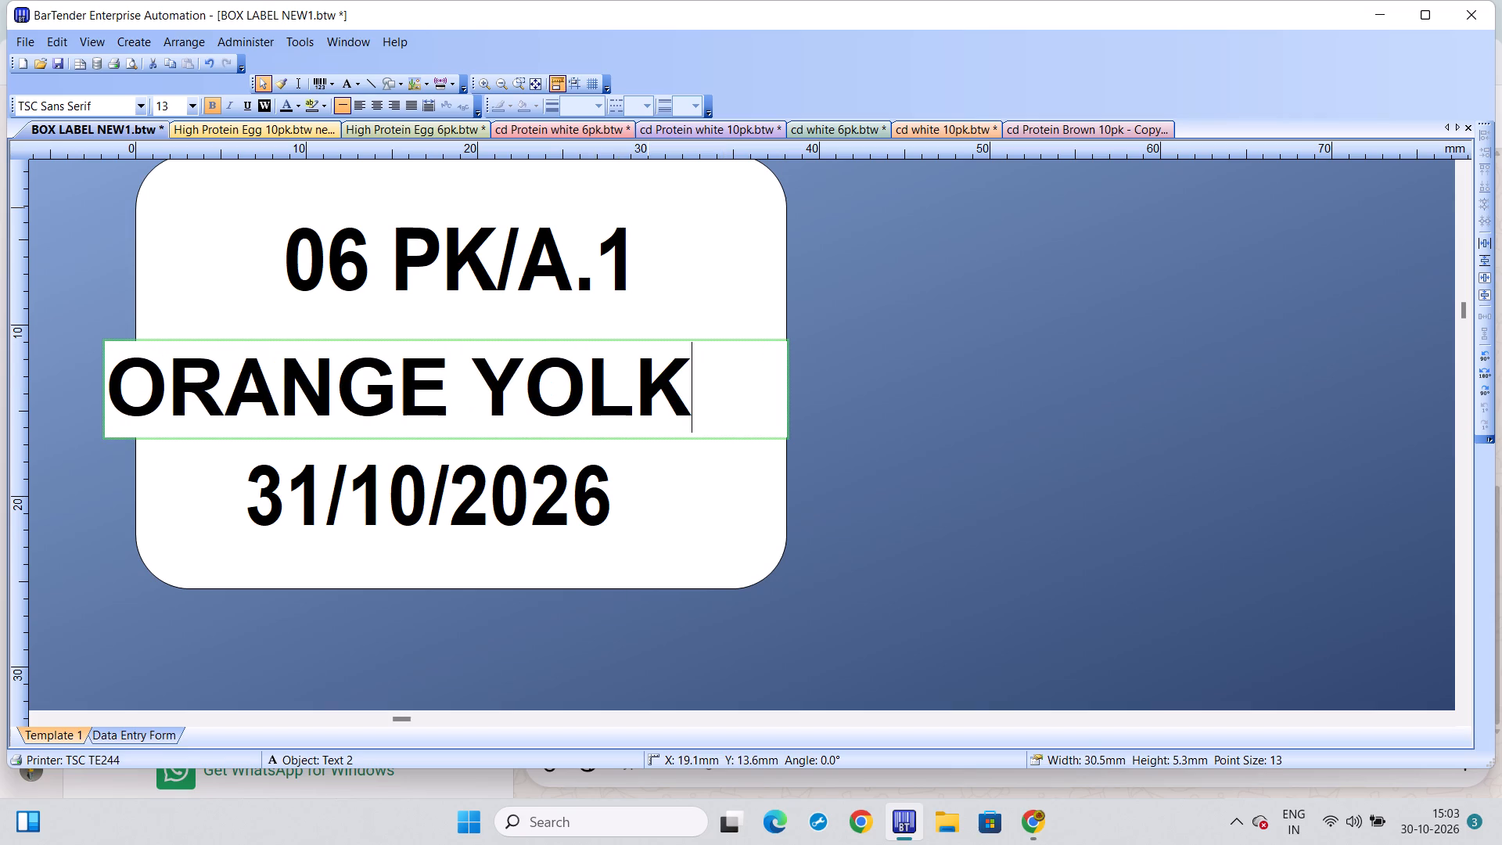
key(Return)
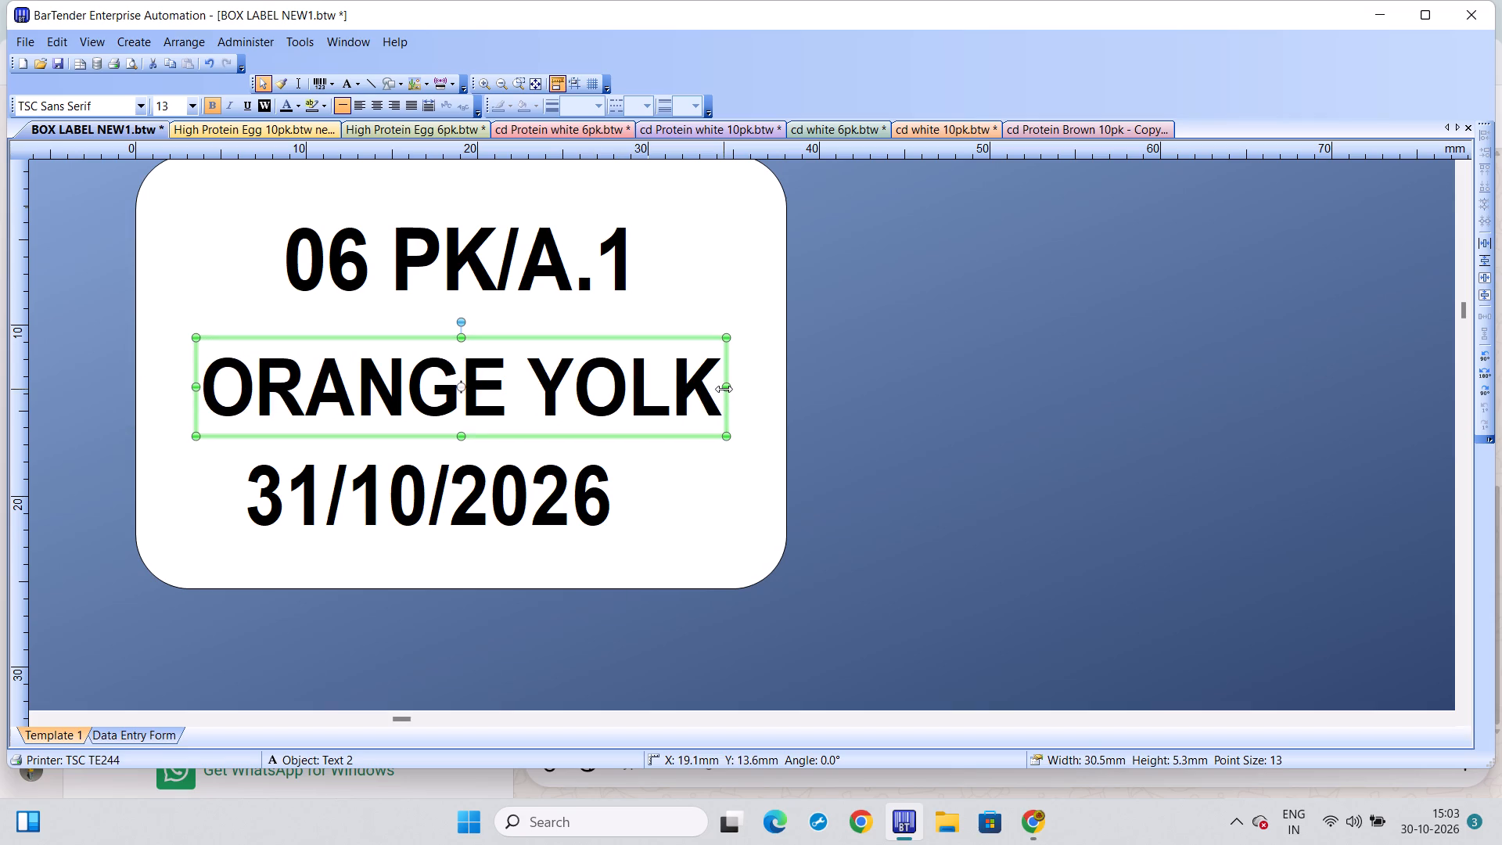
Print 32 copies of the 06 PK/A.1 ORANGE YOLK box label on the TSC TE244 printer.
key(ctrl+p)
key(BackSpace)
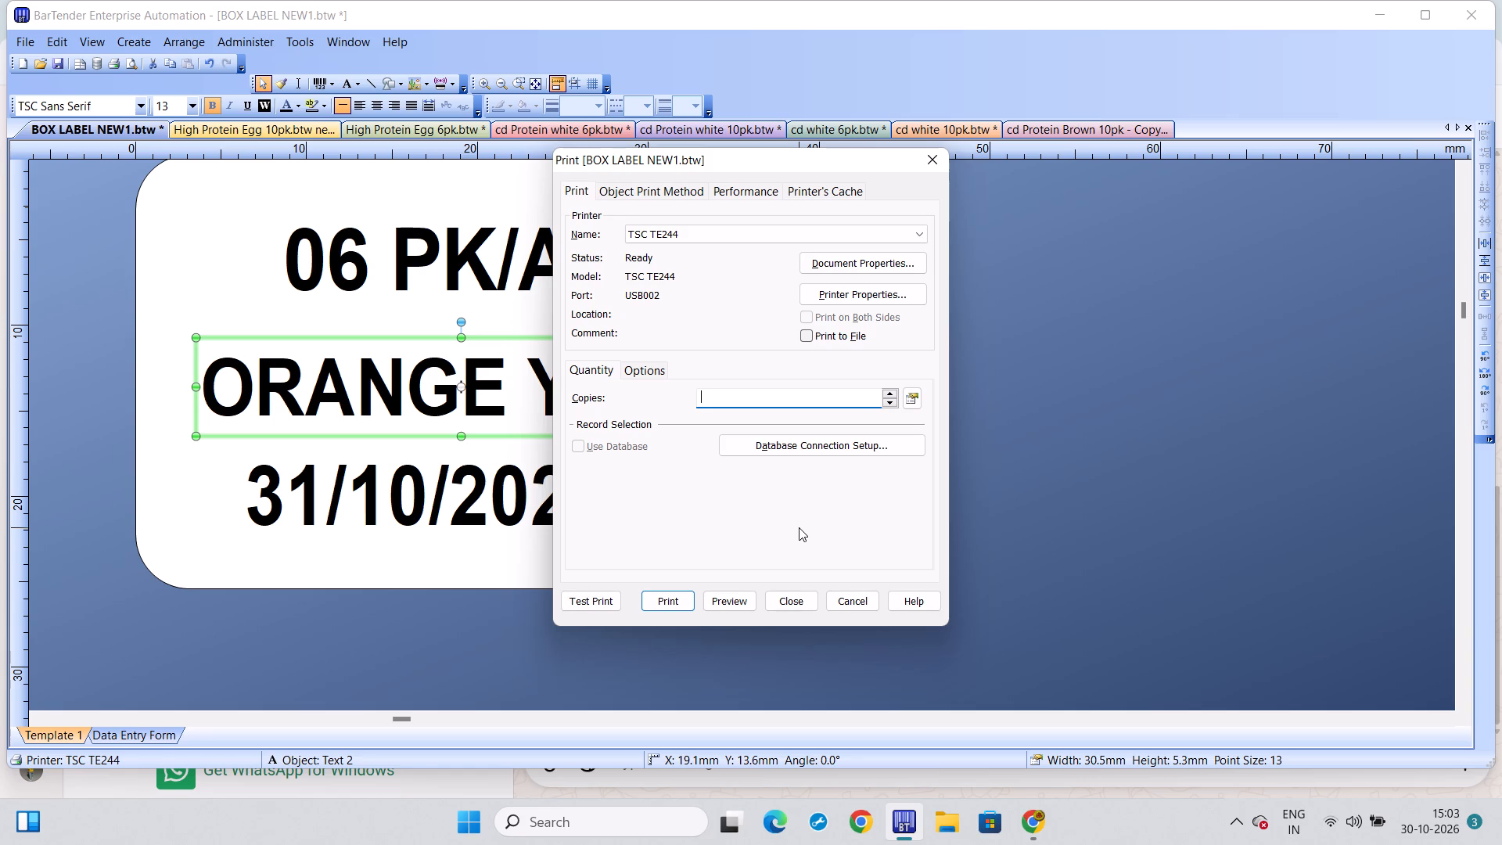
key(3)
key(2)
key(Return)
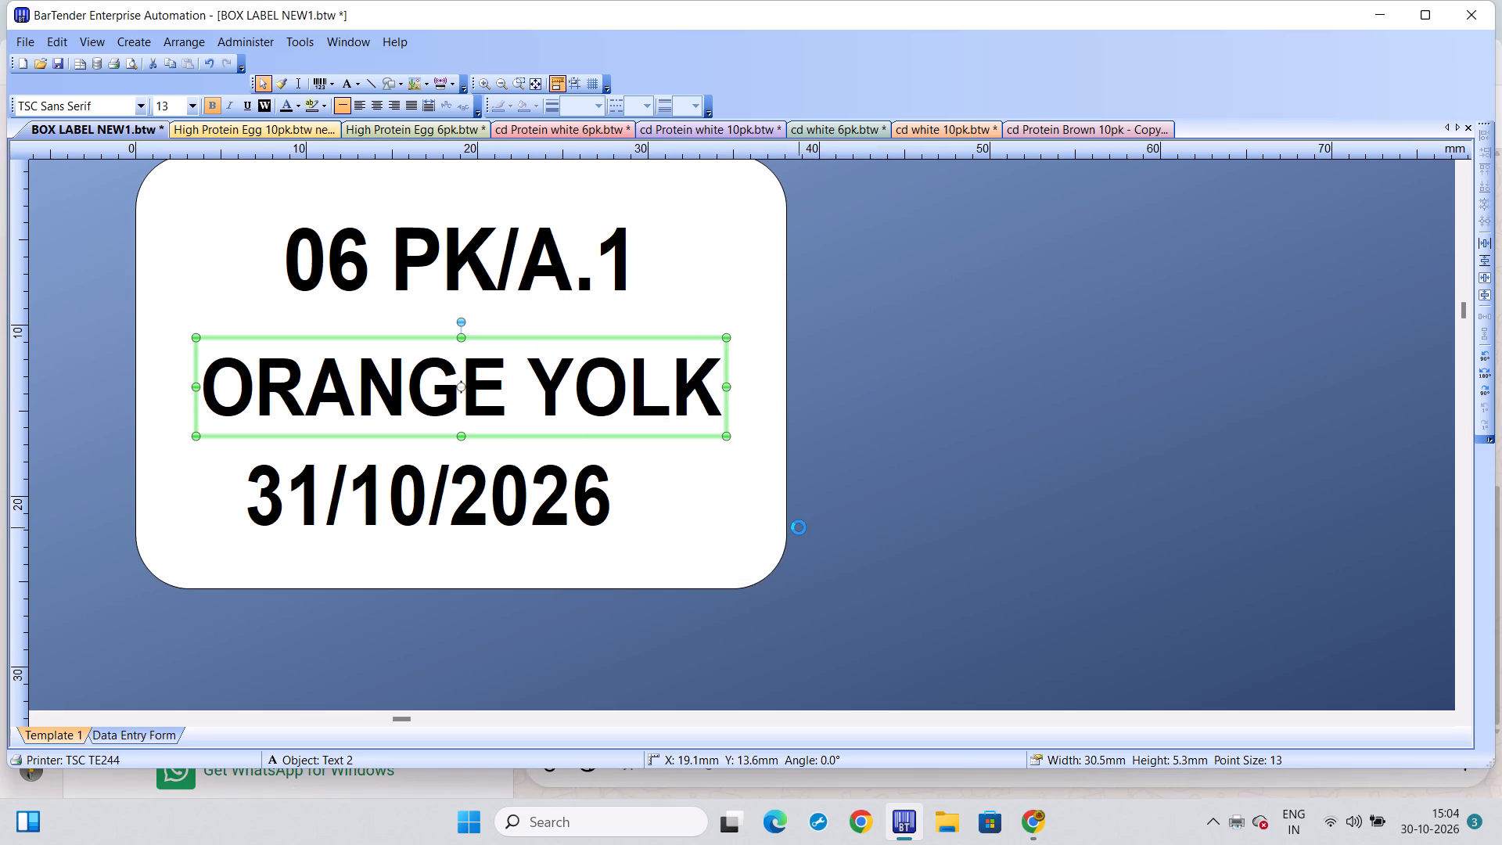
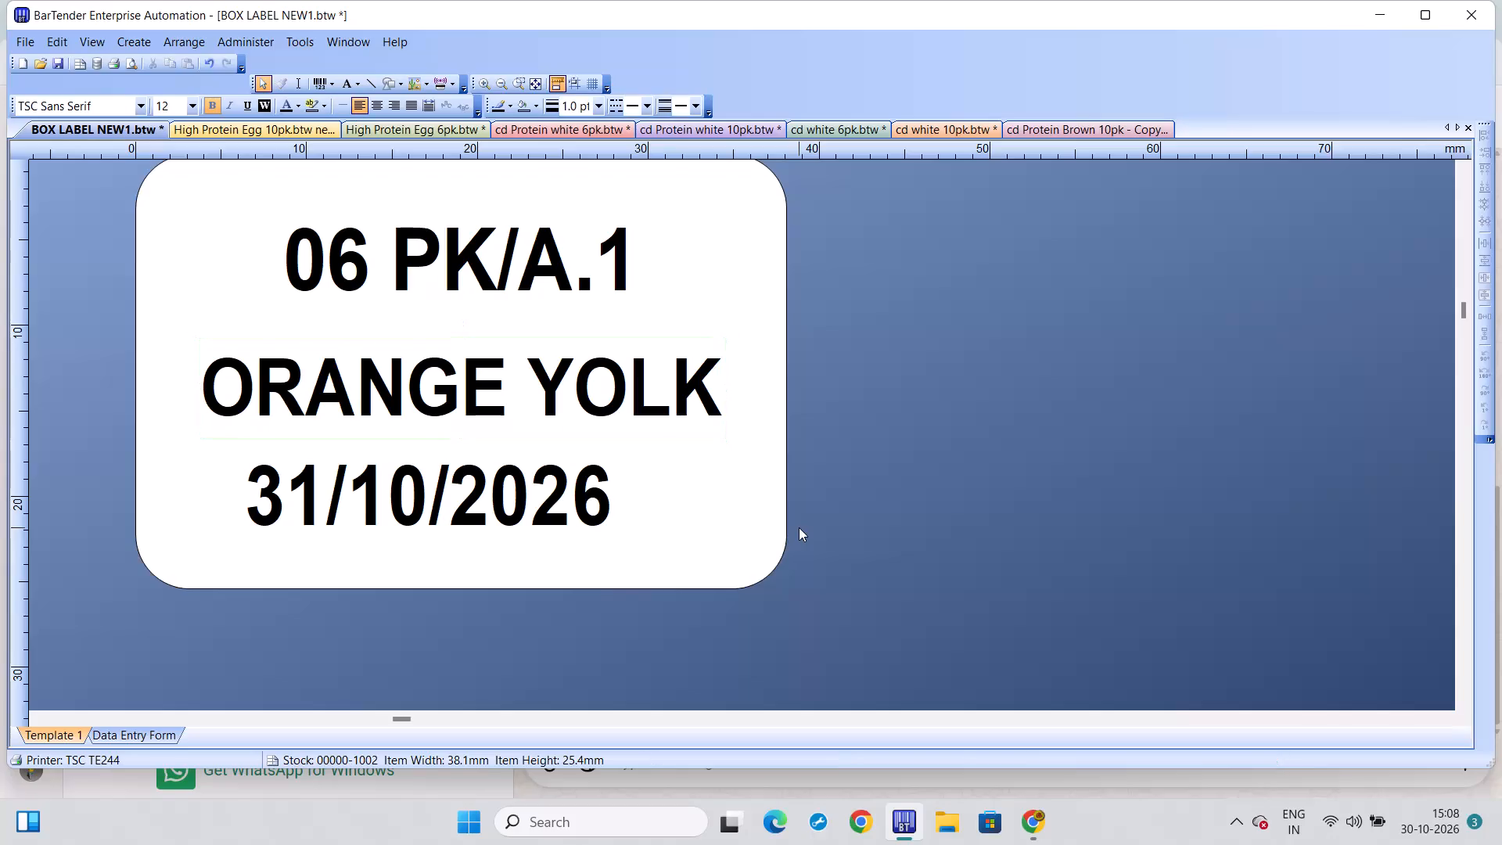
Replace the product name in the box label's middle line with CD WHITE.
click(815, 401)
click(679, 408)
key(BackSpace)
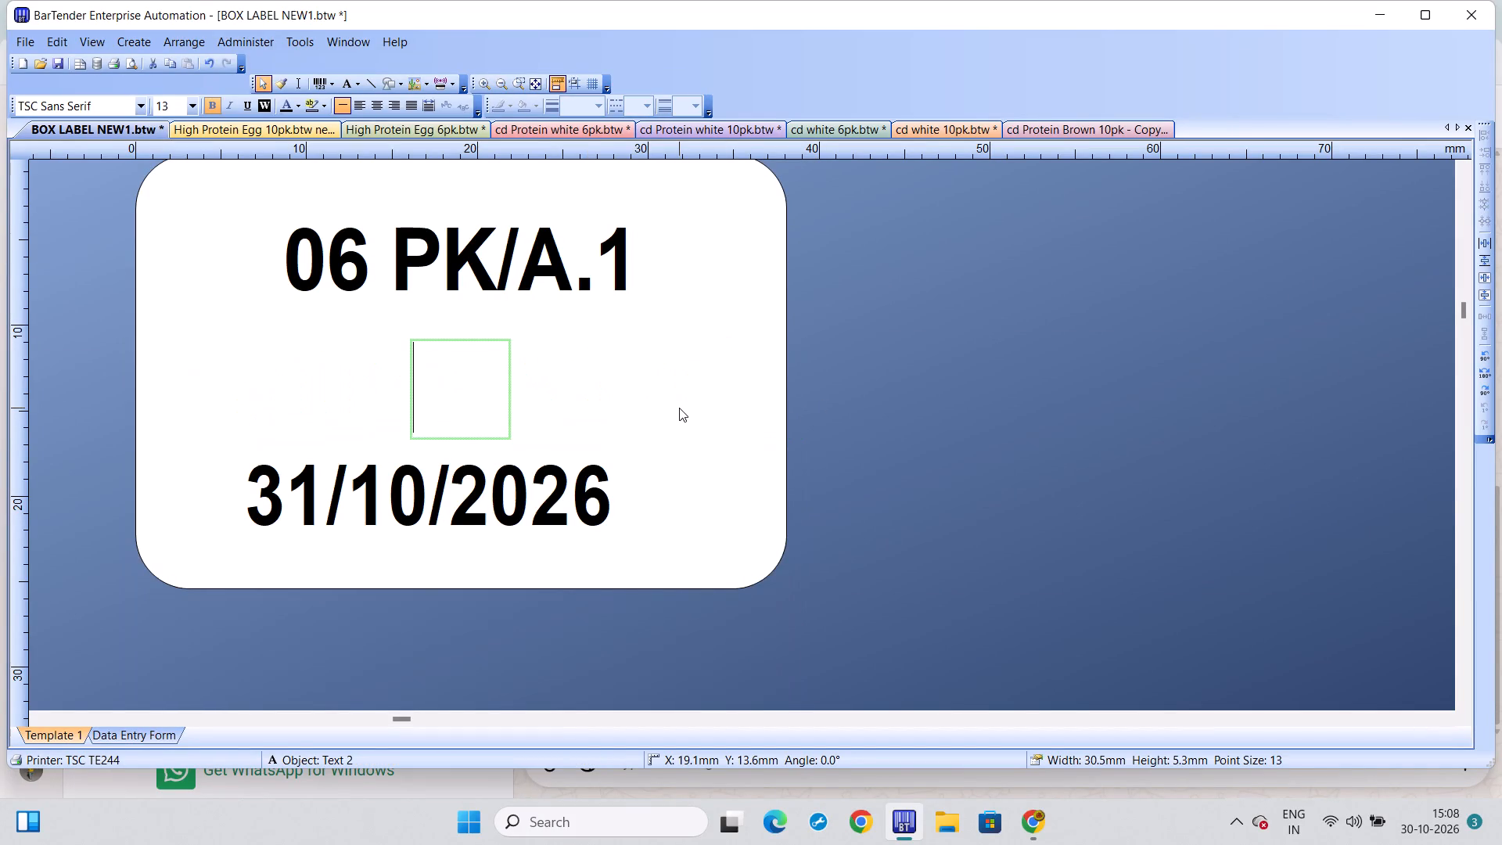
text(CD)
key(space)
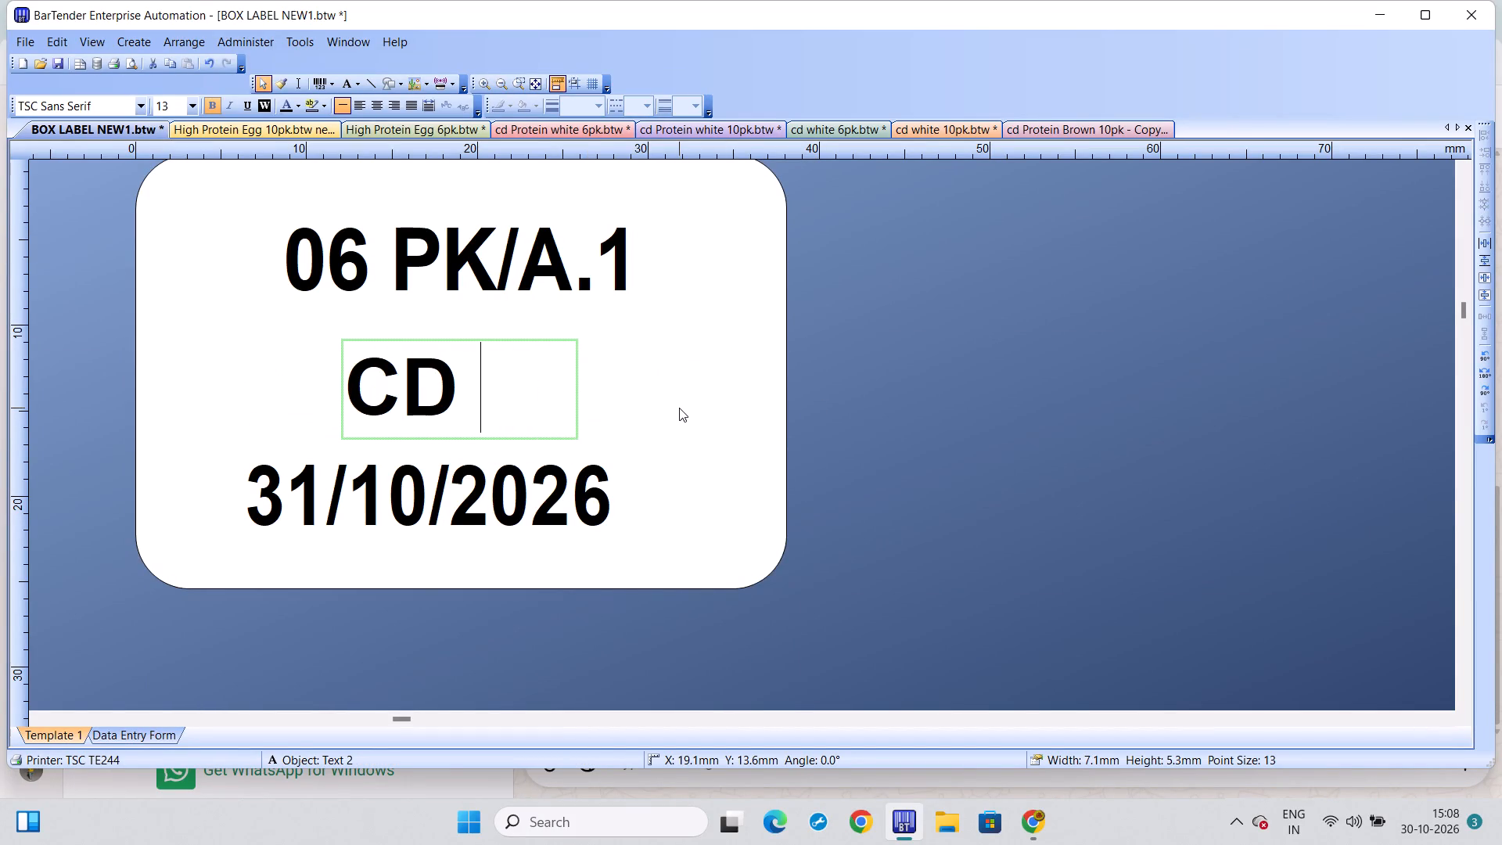
text(WHITE)
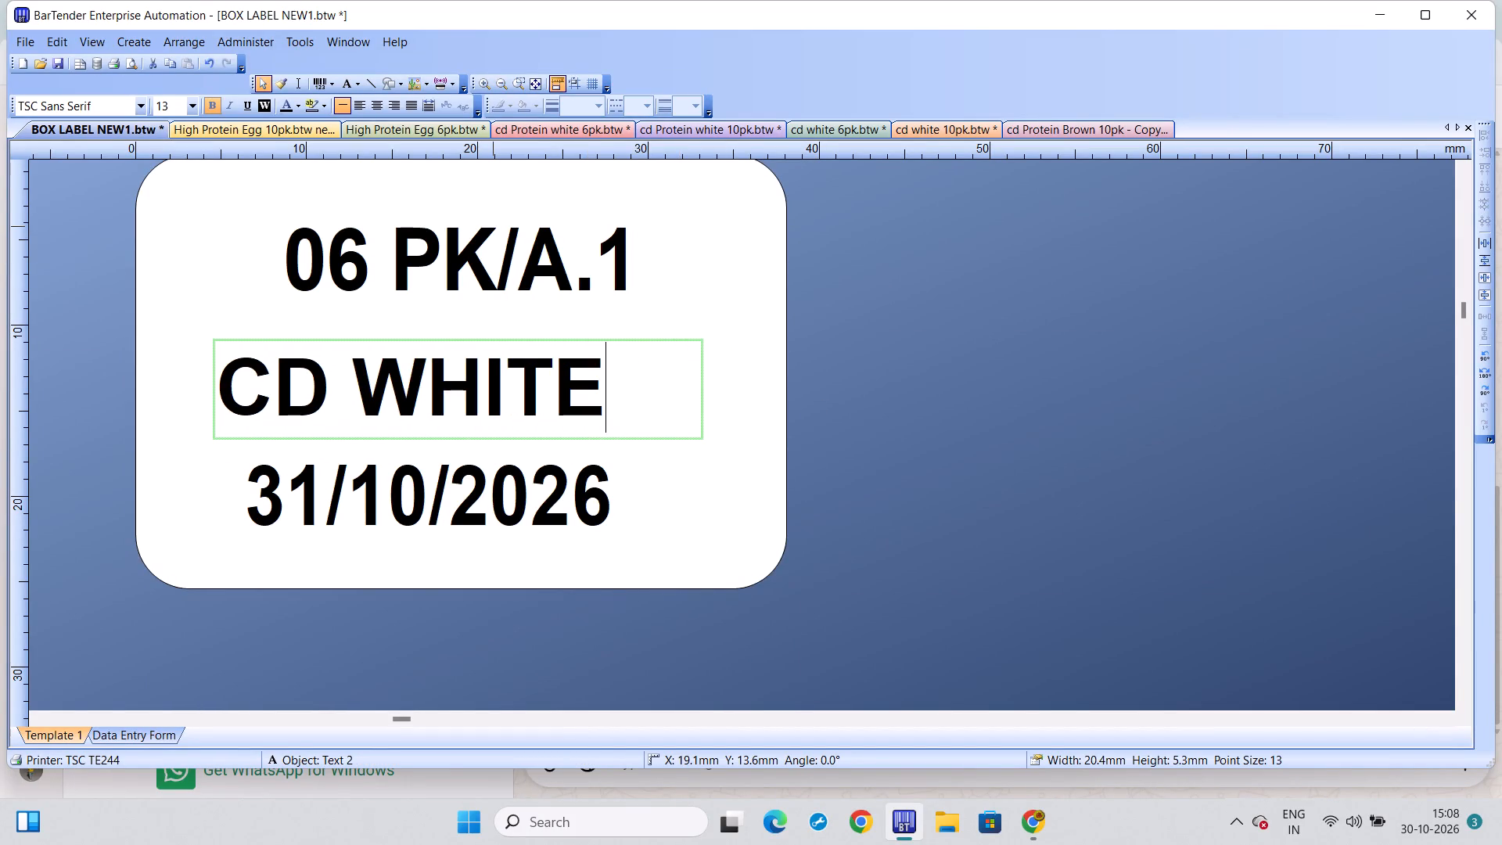
key(ctrl+alt+o)
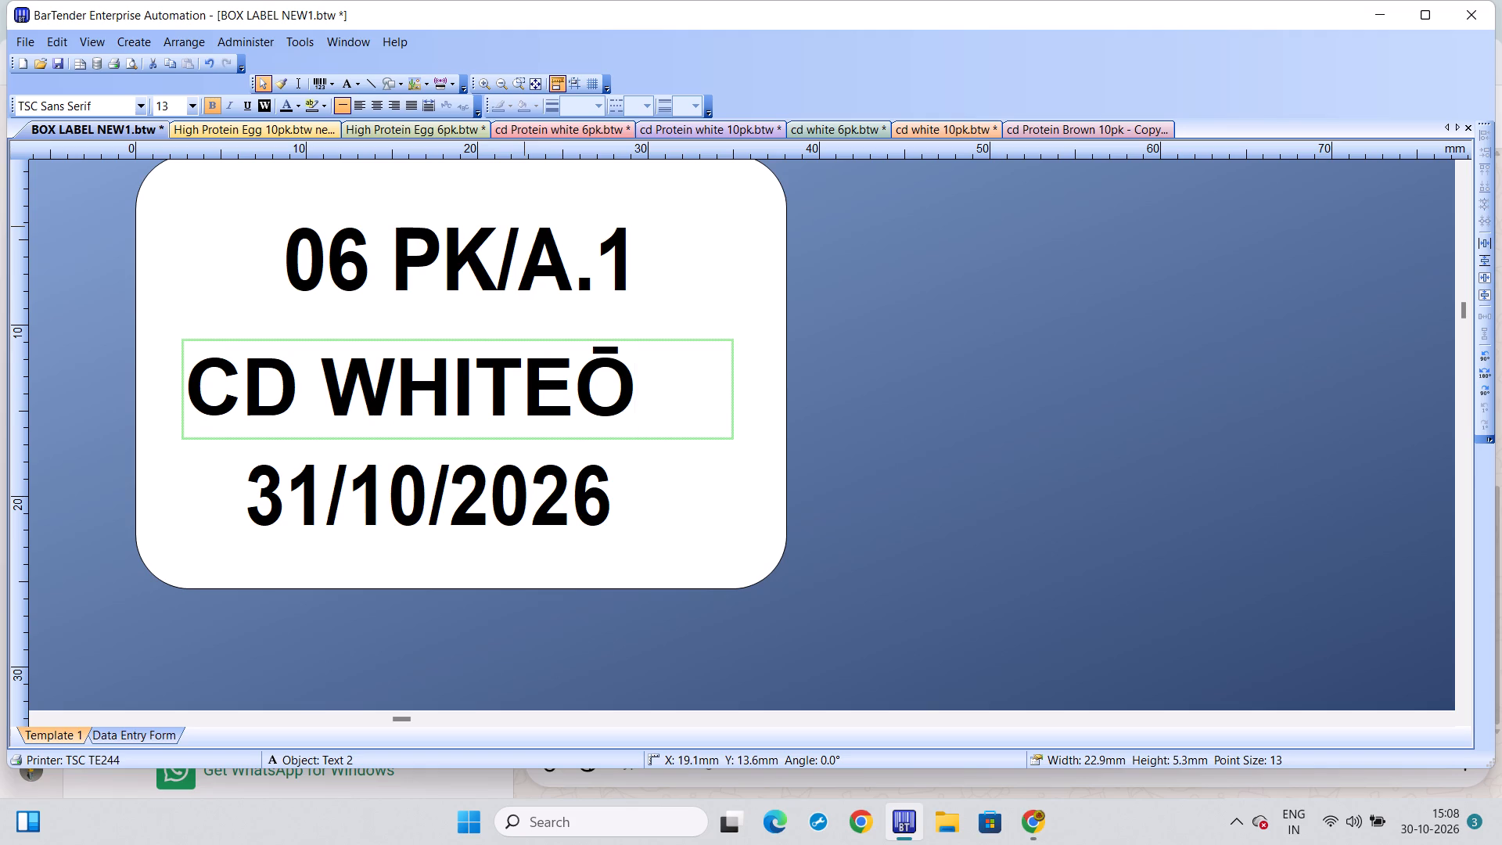
key(BackSpace)
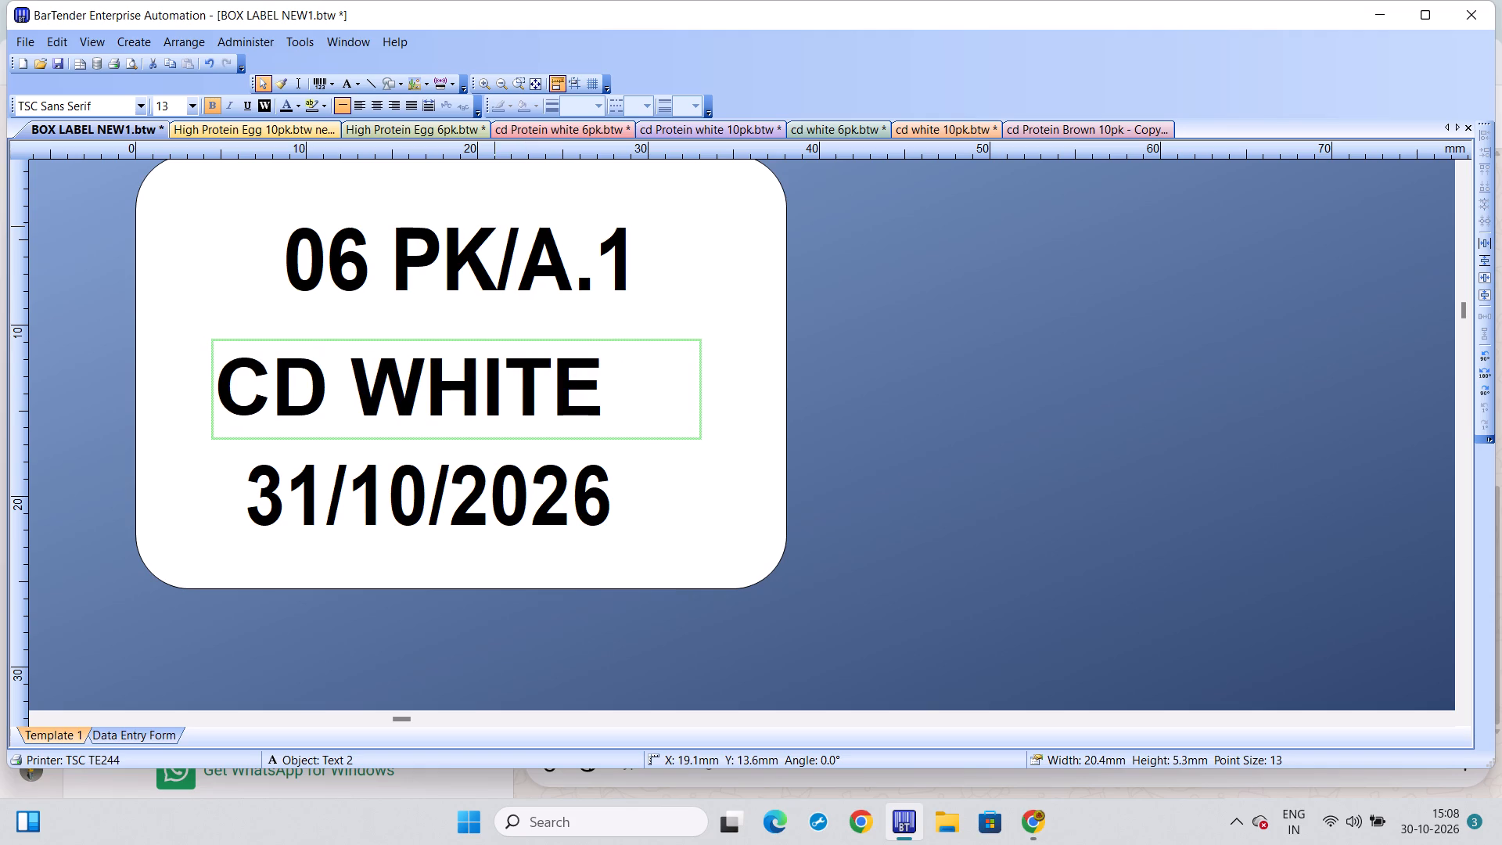
Print 35 copies of the 06 PK/A.1 CD WHITE box label on the TSC TE244 printer.
key(ctrl+p)
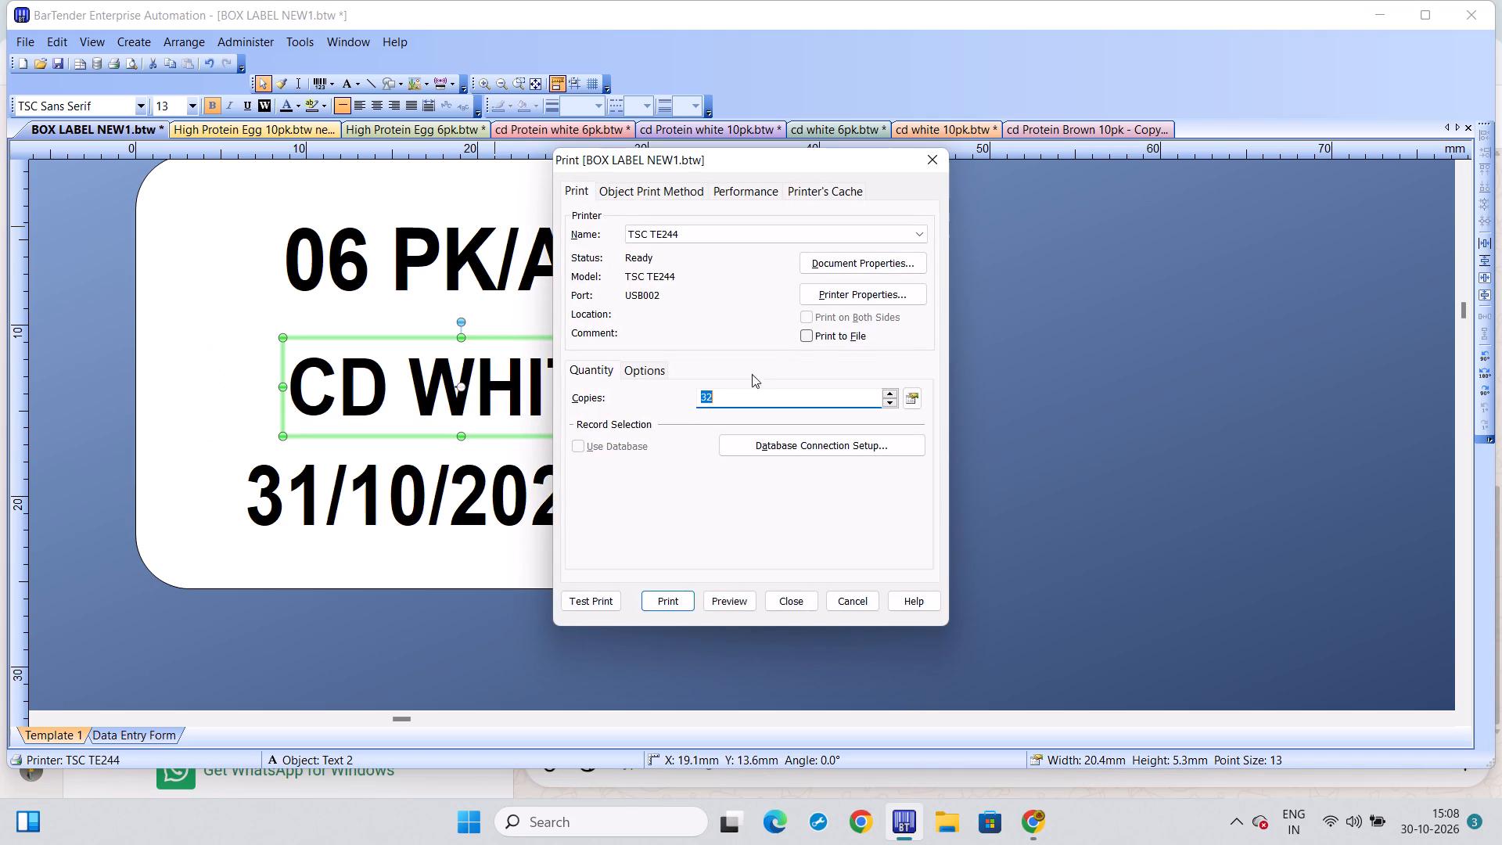
click(738, 395)
key(BackSpace)
key(BackSpace)
text(35)
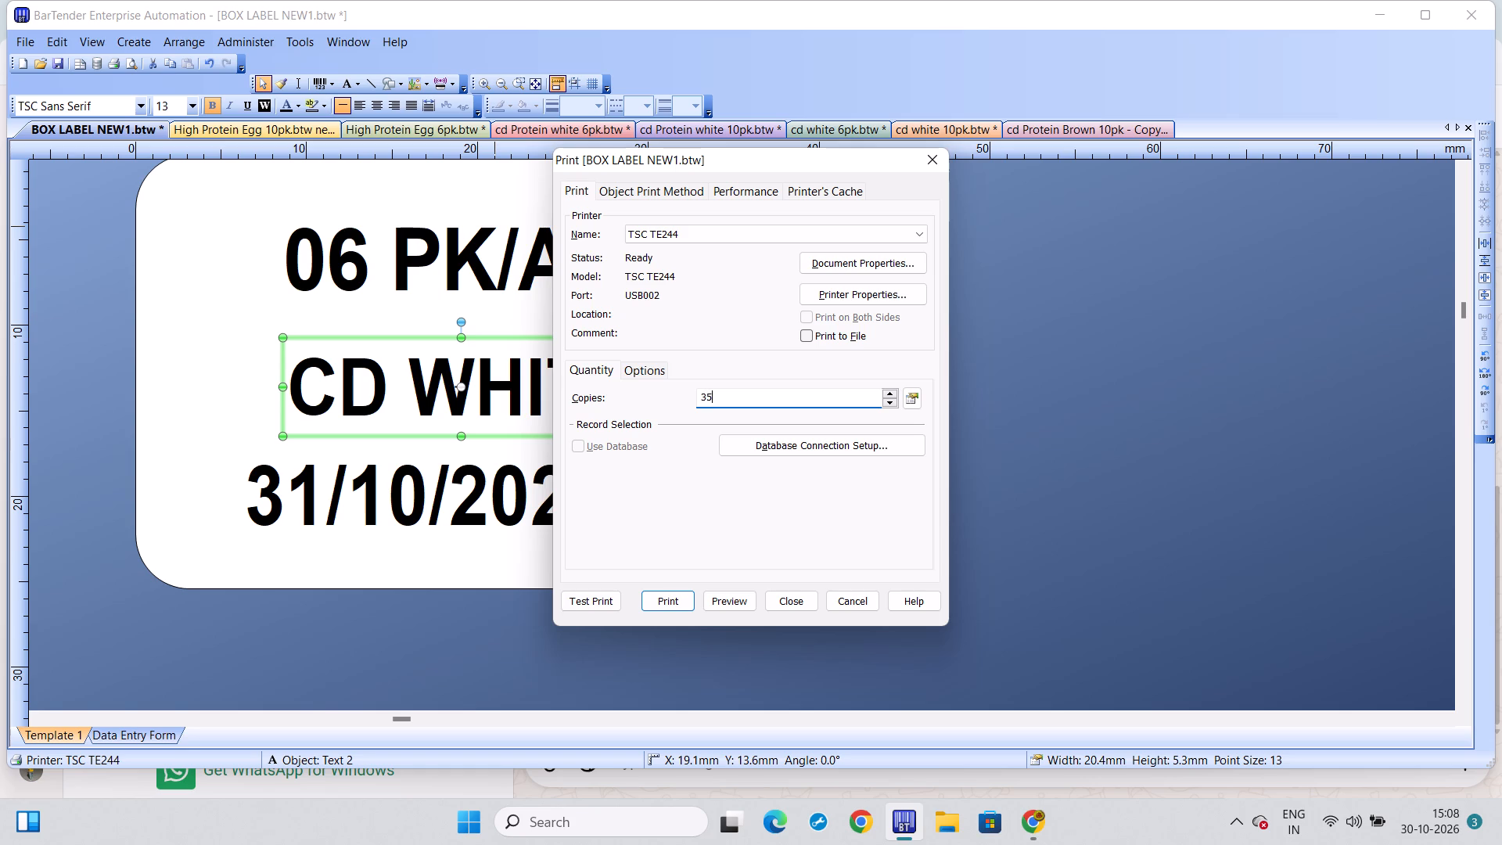
click(677, 600)
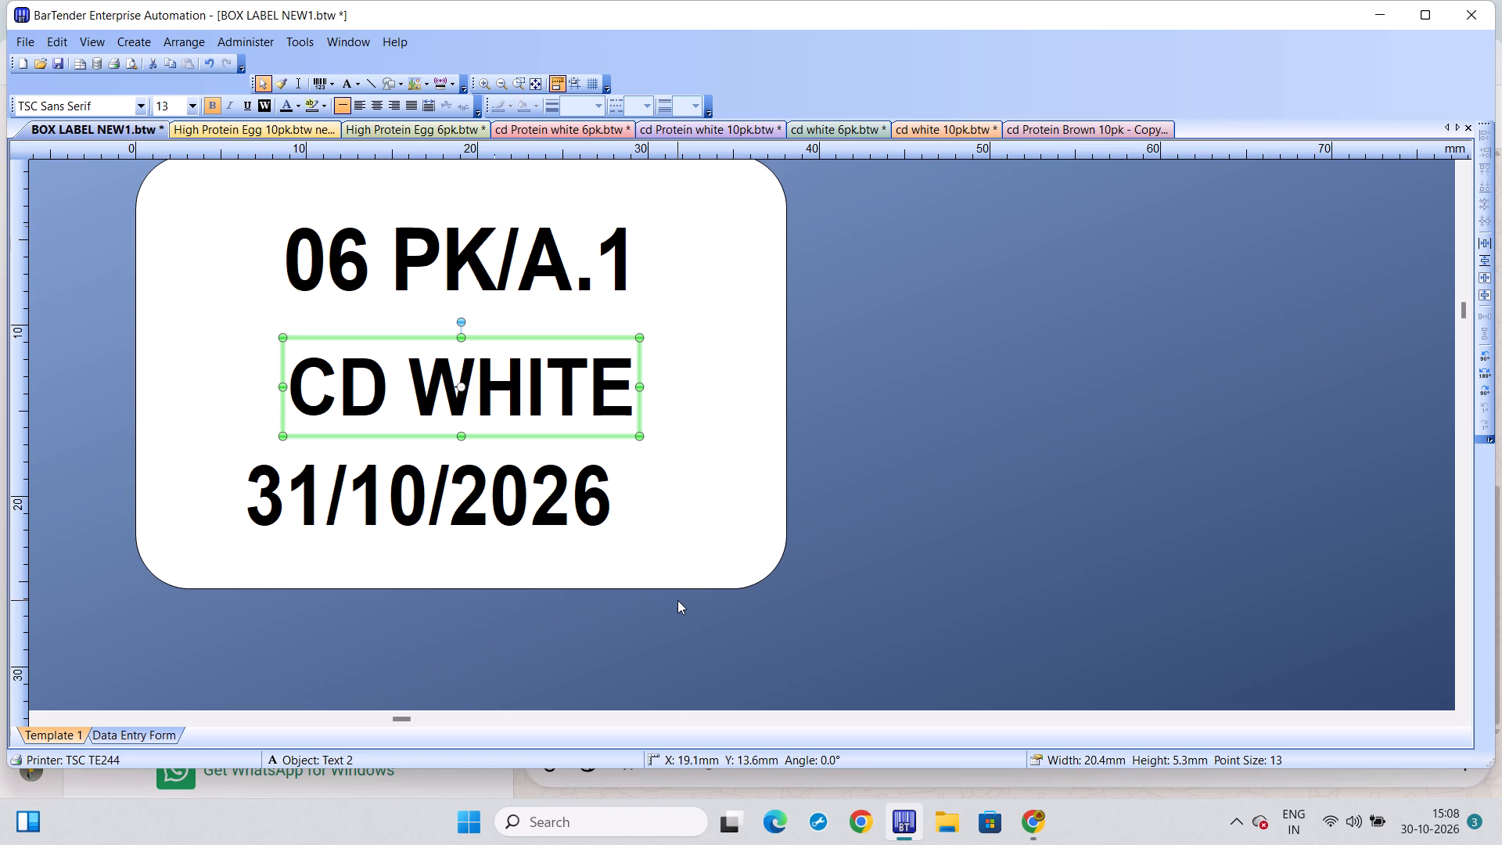
Change the pack size in the box label's top line so that it reads 10PK/A.1.
click(375, 263)
click(319, 260)
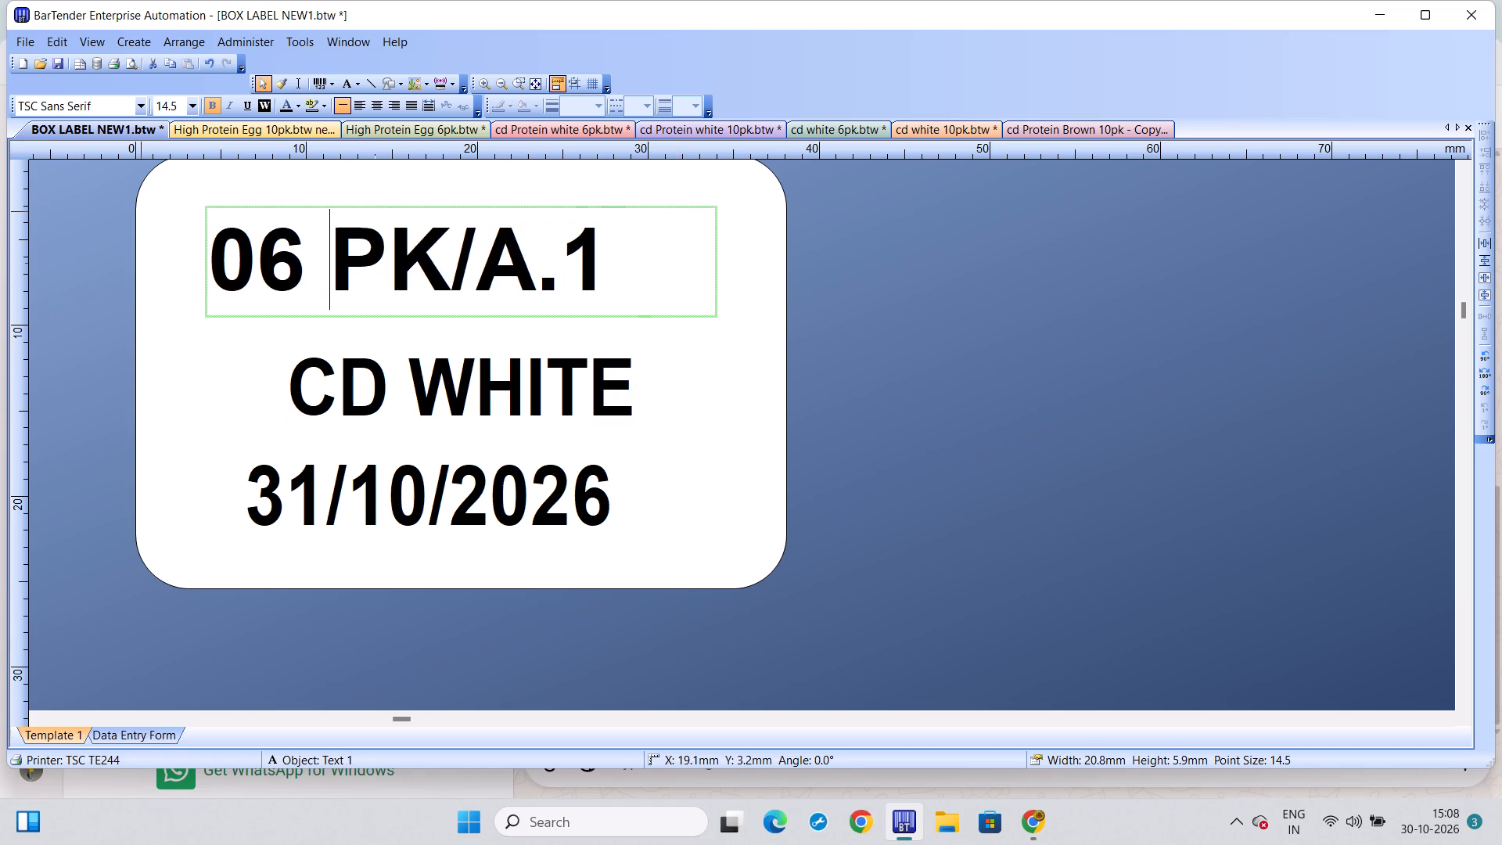
key(BackSpace)
key(BackSpace)
key(BackSpace)
text(10)
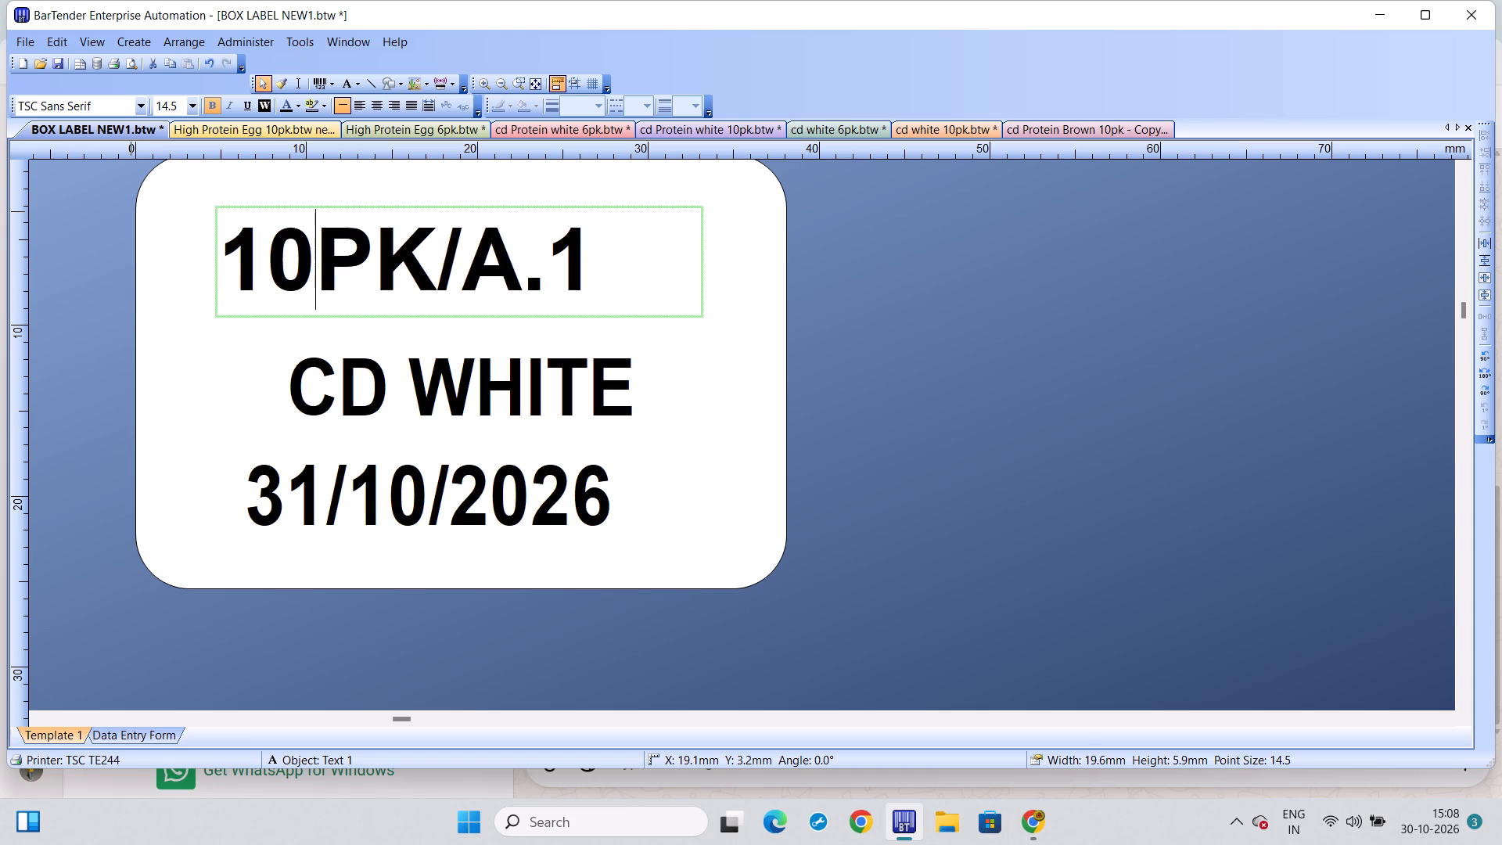
Print 40 copies of the 10PK/A.1 CD WHITE box label on the TSC TE244 printer.
key(ctrl+p)
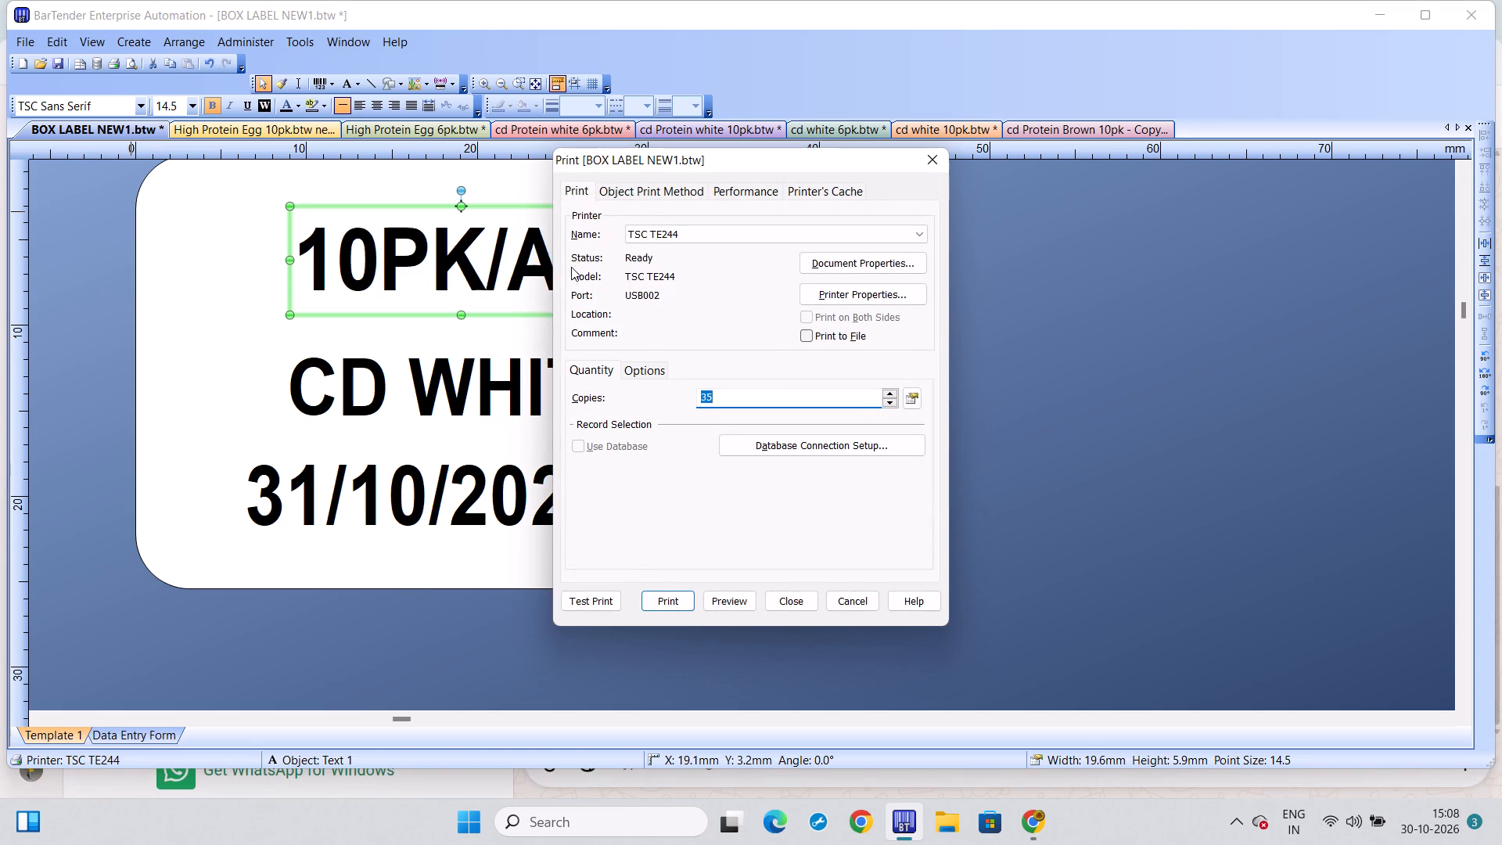
click(719, 391)
key(BackSpace)
key(BackSpace)
key(4)
key(0)
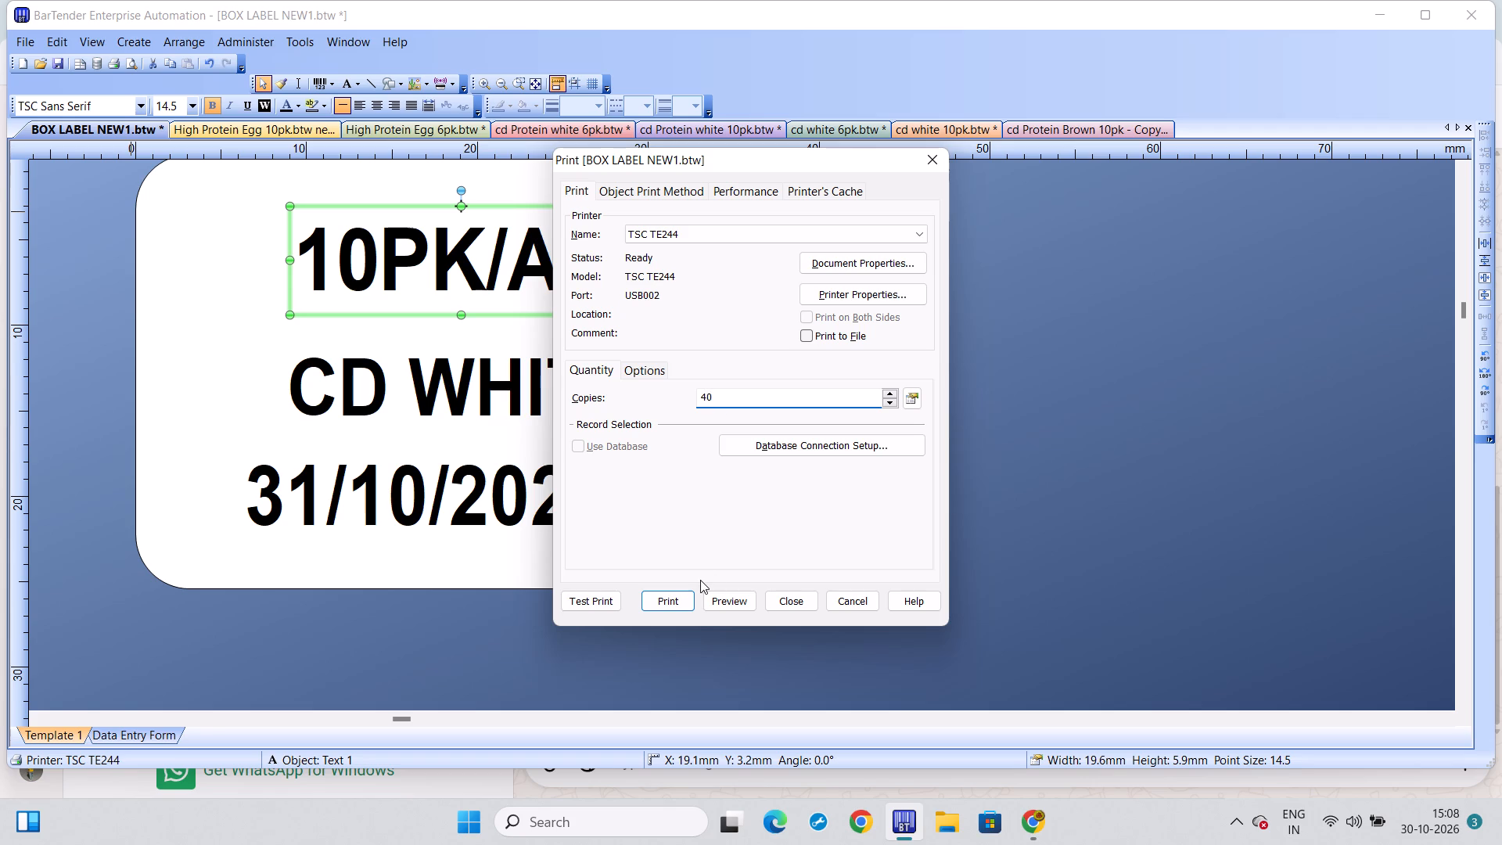
click(677, 596)
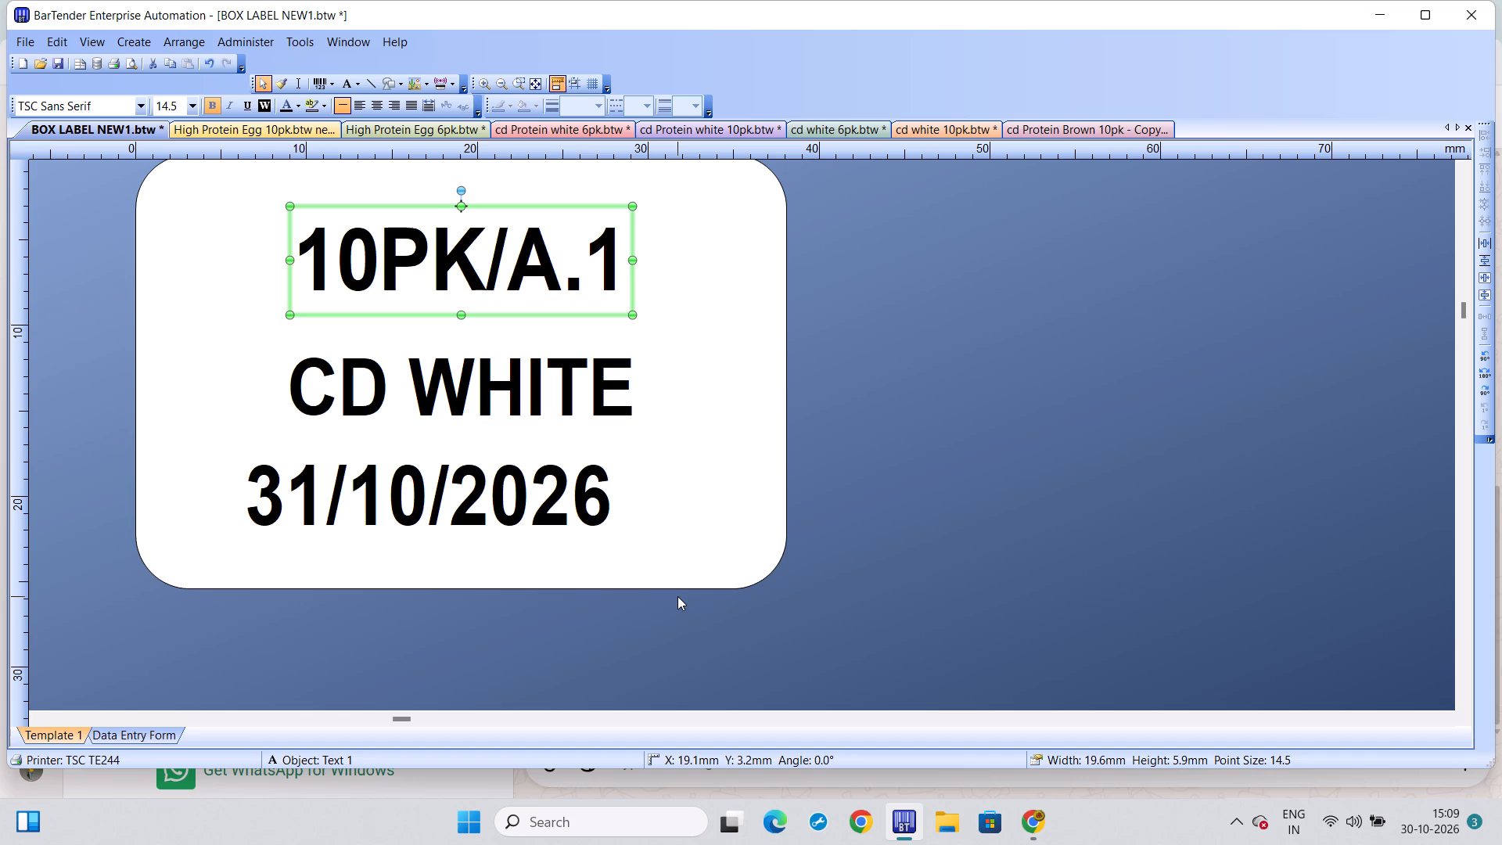
Replace the product name in the box label's middle line with CD PROTEIN.
click(593, 394)
key(BackSpace)
text(CD)
key(space)
text(PROTEIN)
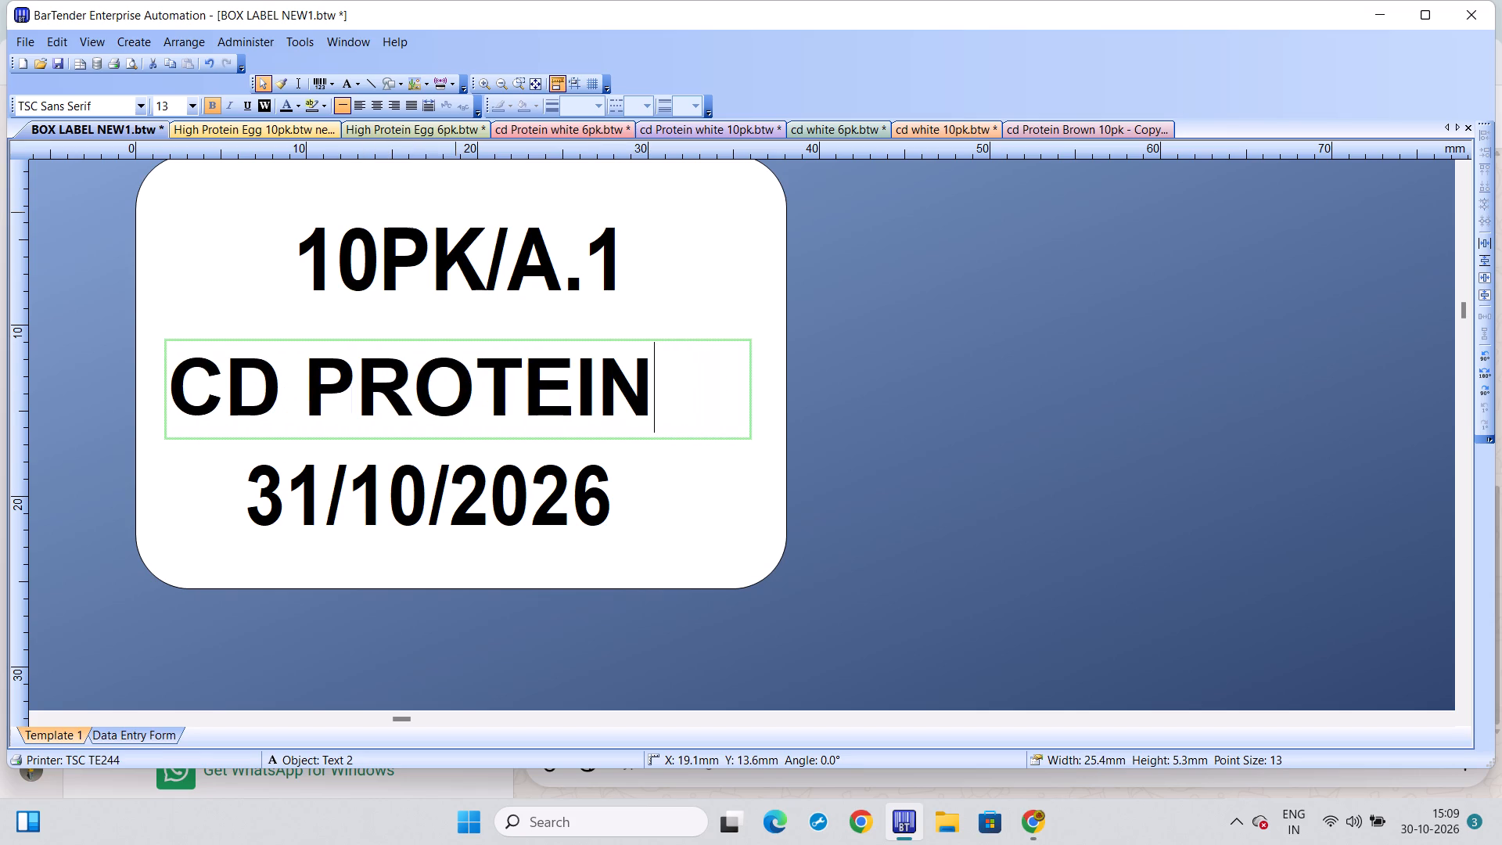
Print 40 copies of the 10PK/A.1 CD PROTEIN box label on the TSC TE244 printer.
key(ctrl+p)
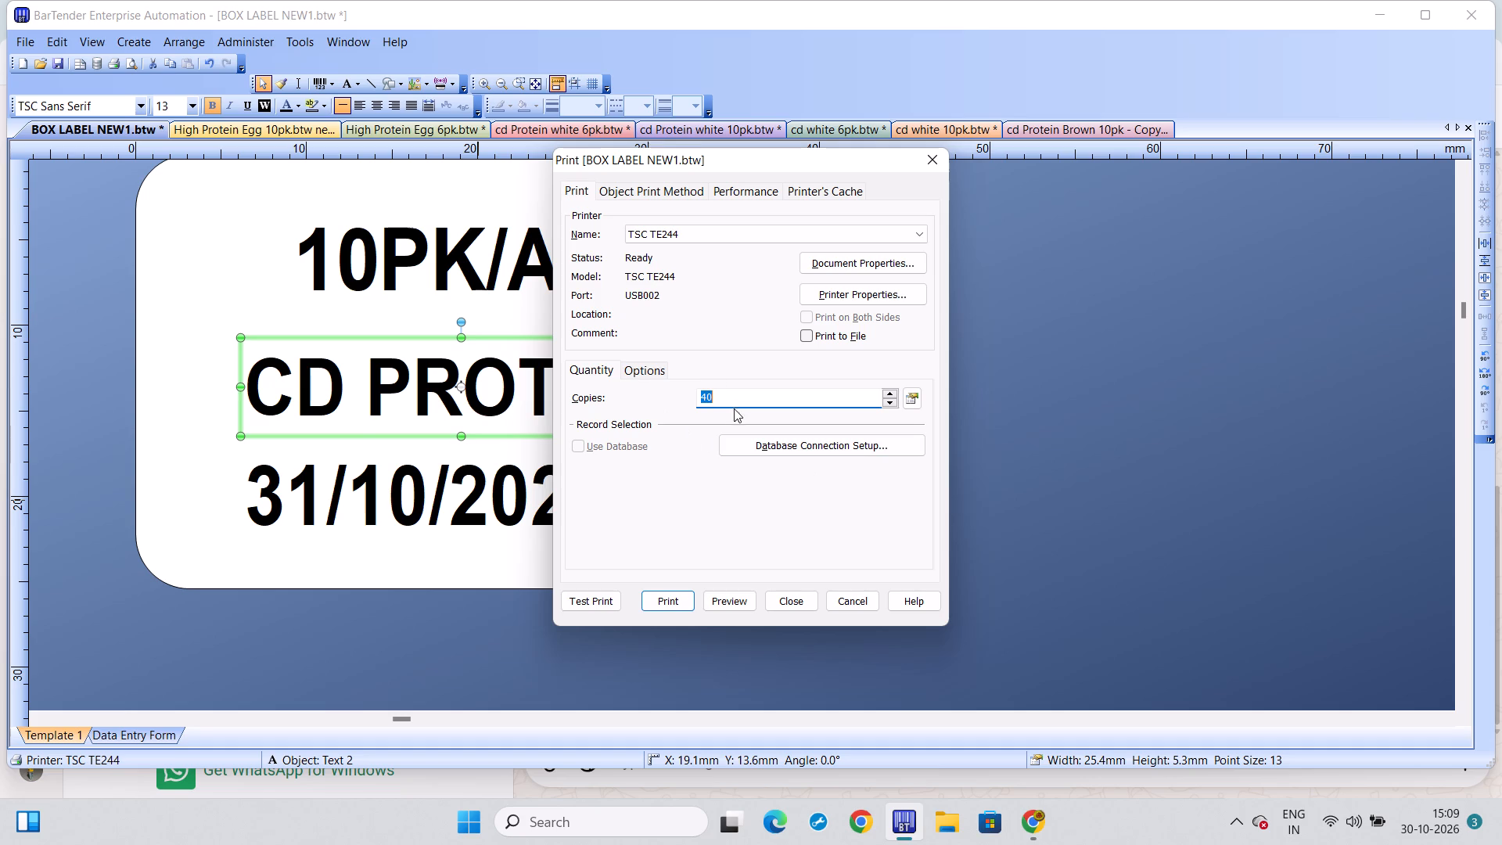
click(728, 398)
click(683, 599)
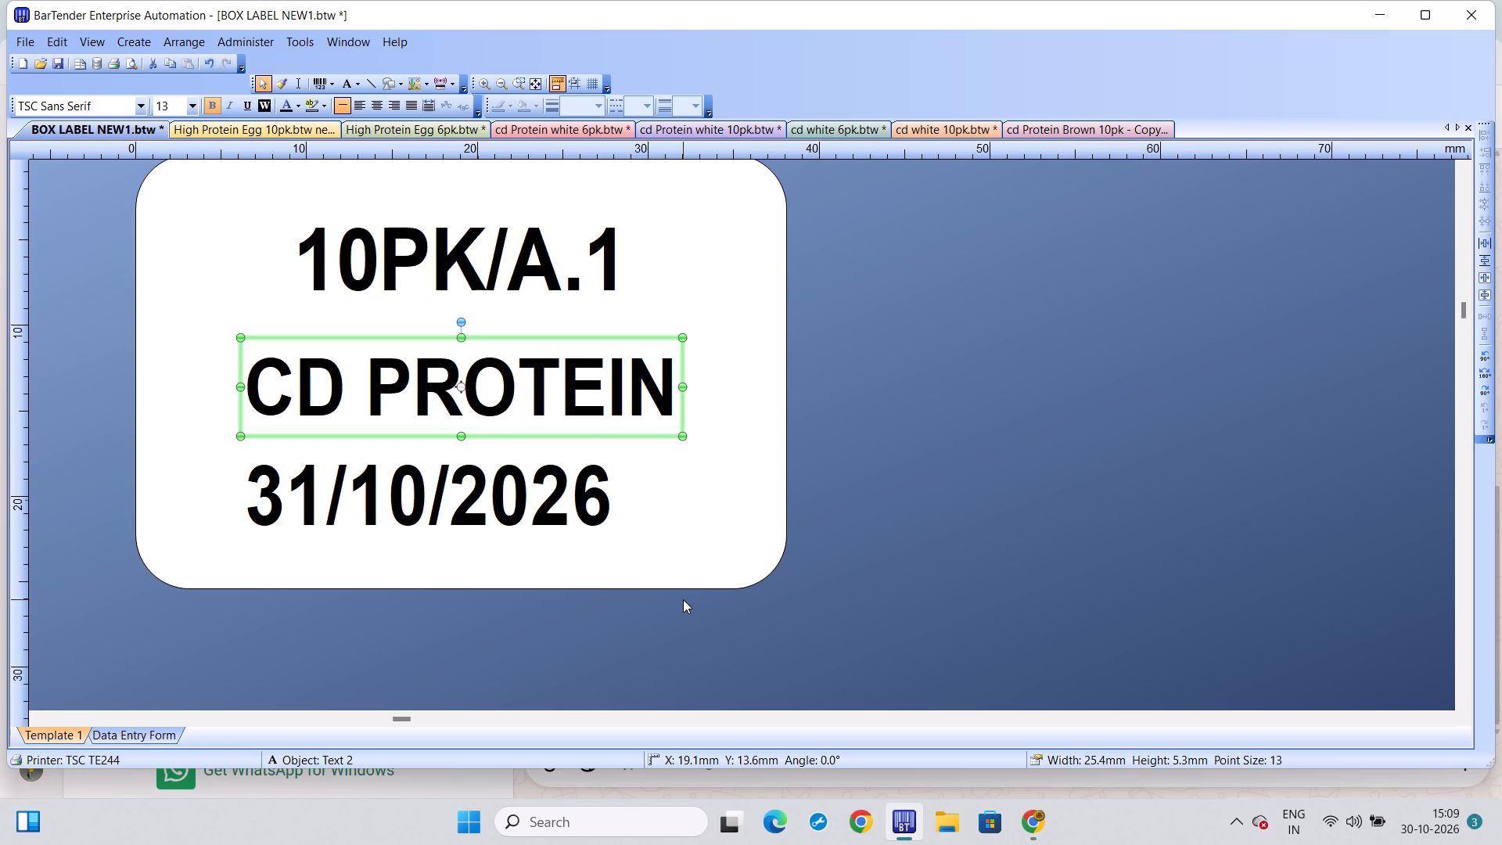
Change the pack size in the box label's top line so that it reads 06PK/A.1.
click(643, 369)
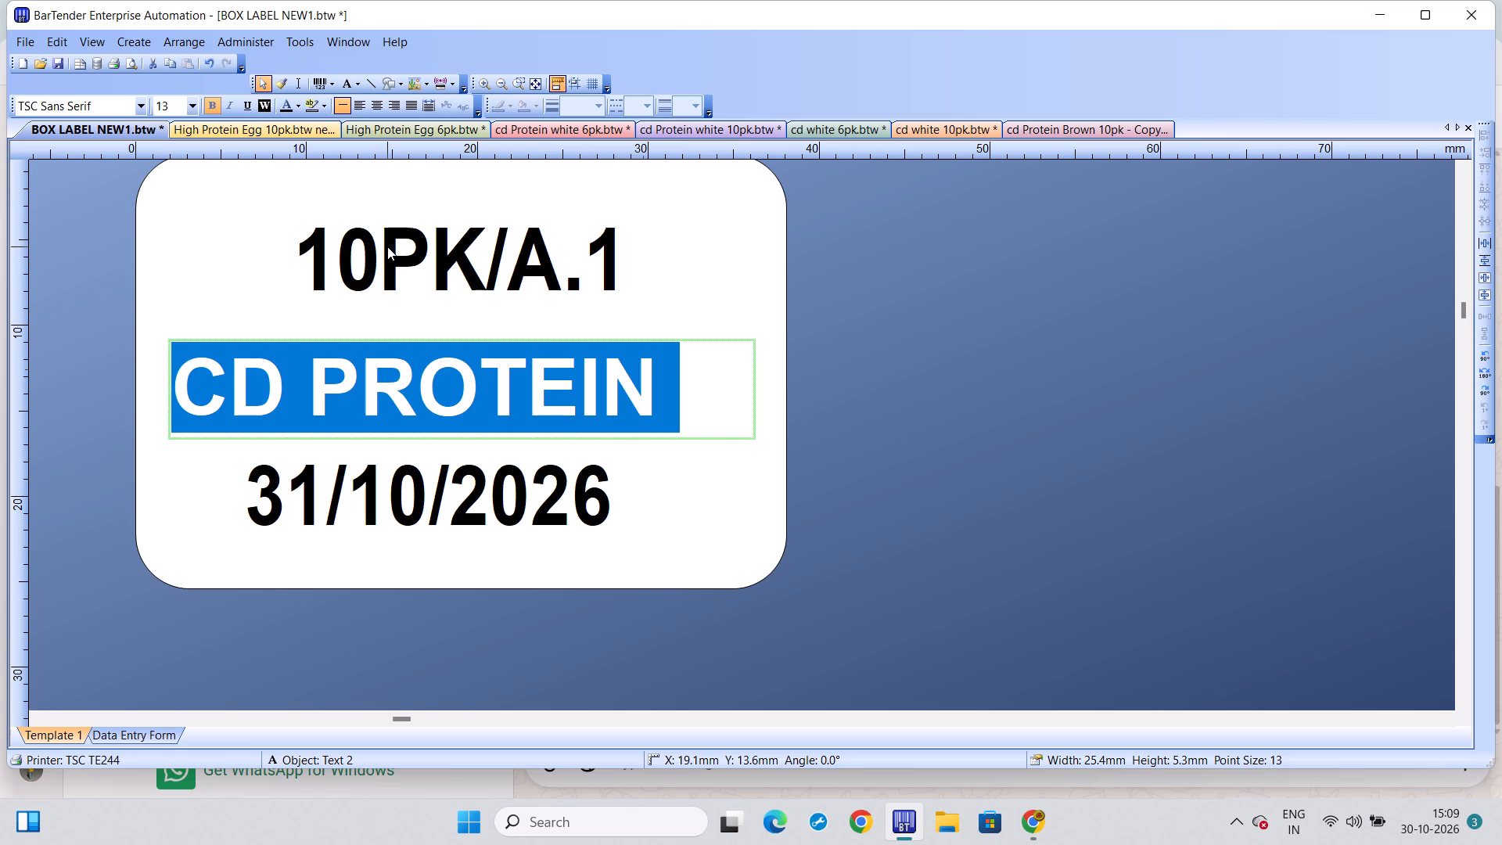
click(366, 252)
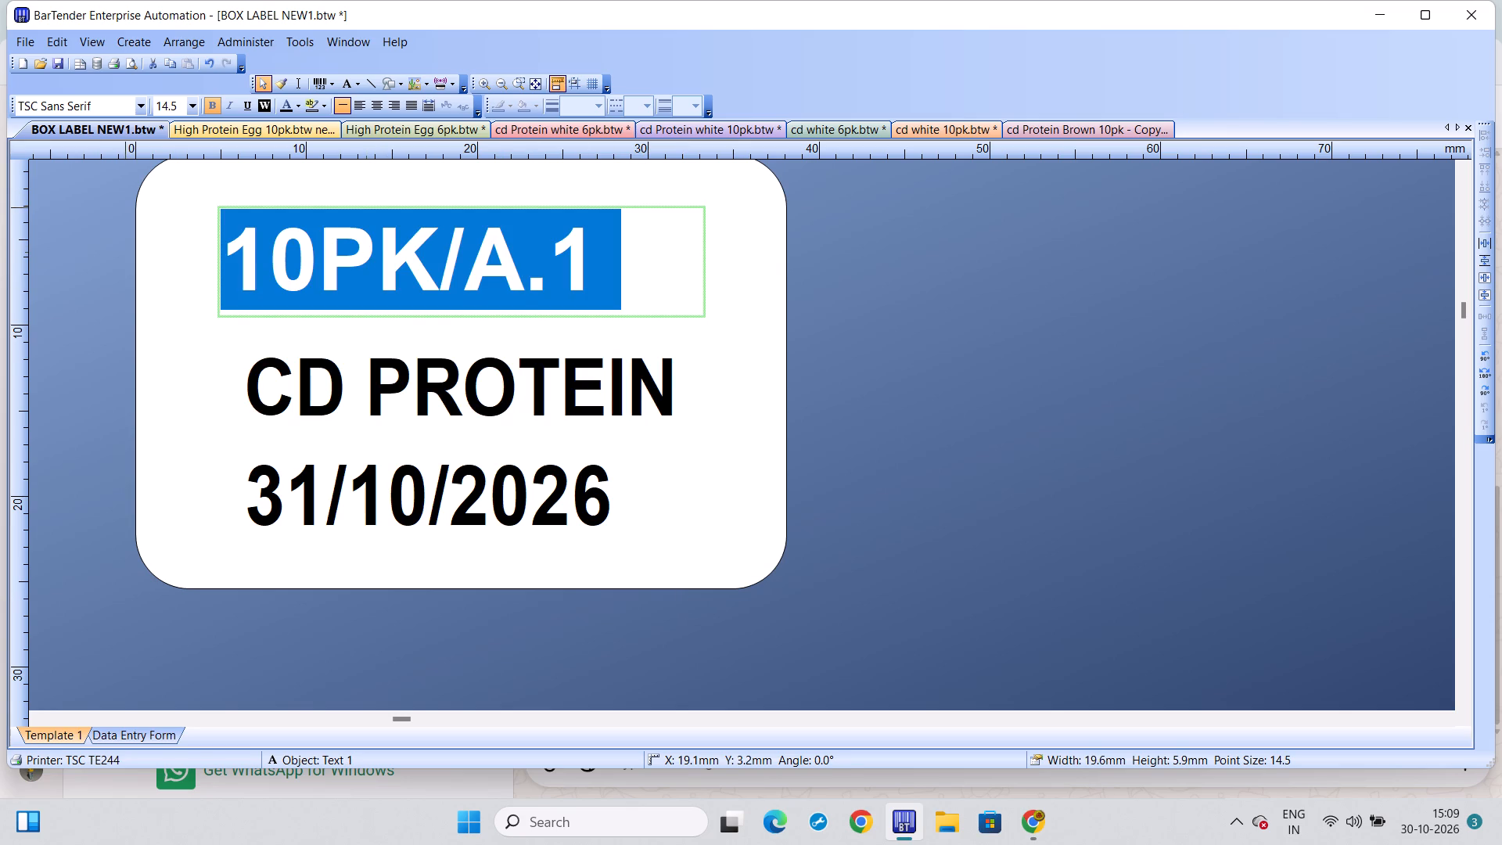
click(316, 256)
key(BackSpace)
key(BackSpace)
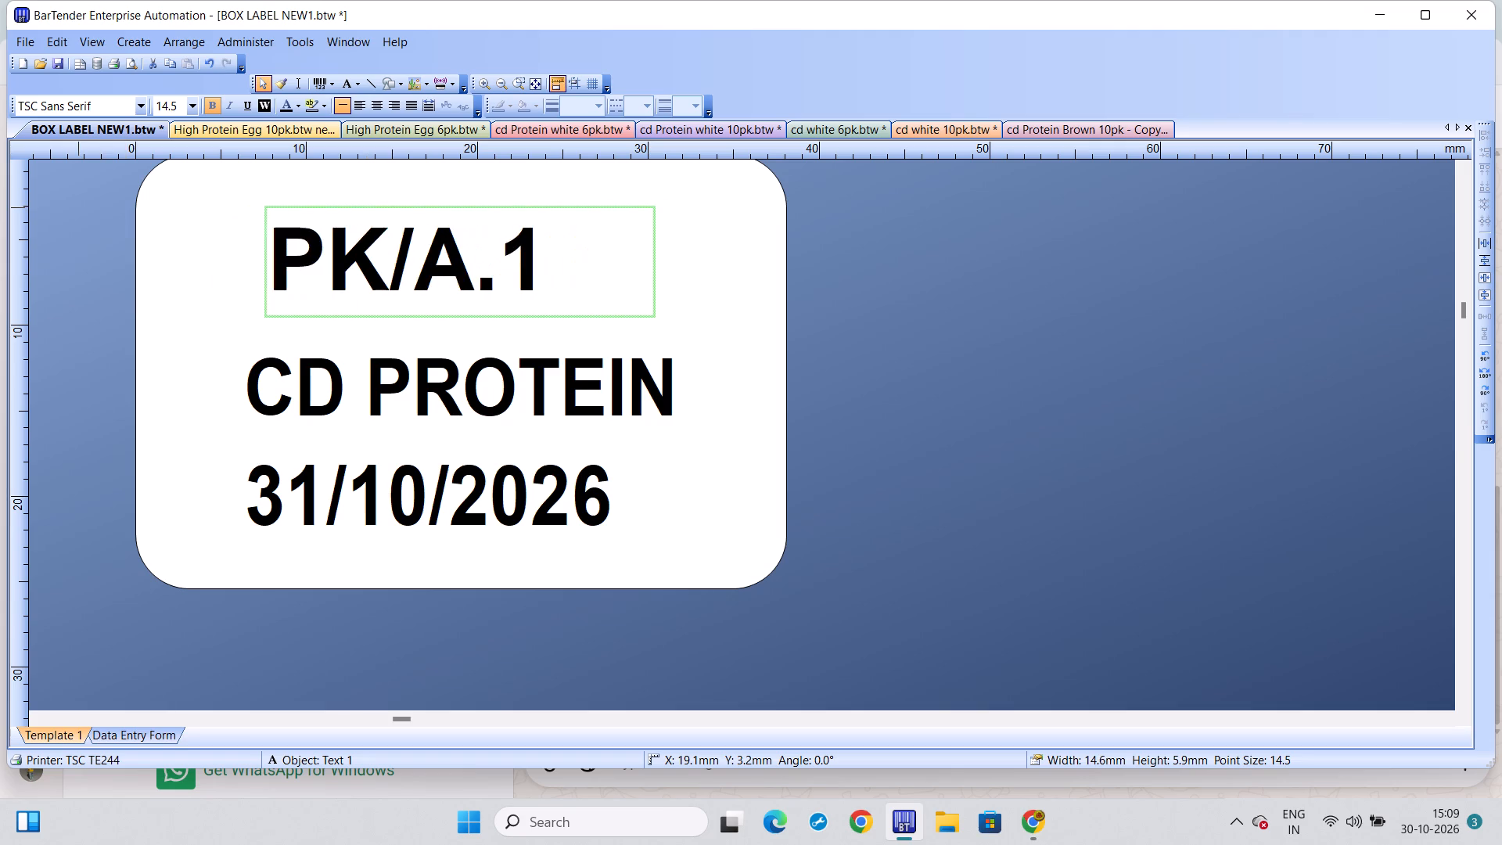
text(06)
Print 30 copies of the 06PK/A.1 CD PROTEIN box label on the TSC TE244 printer.
key(ctrl+p)
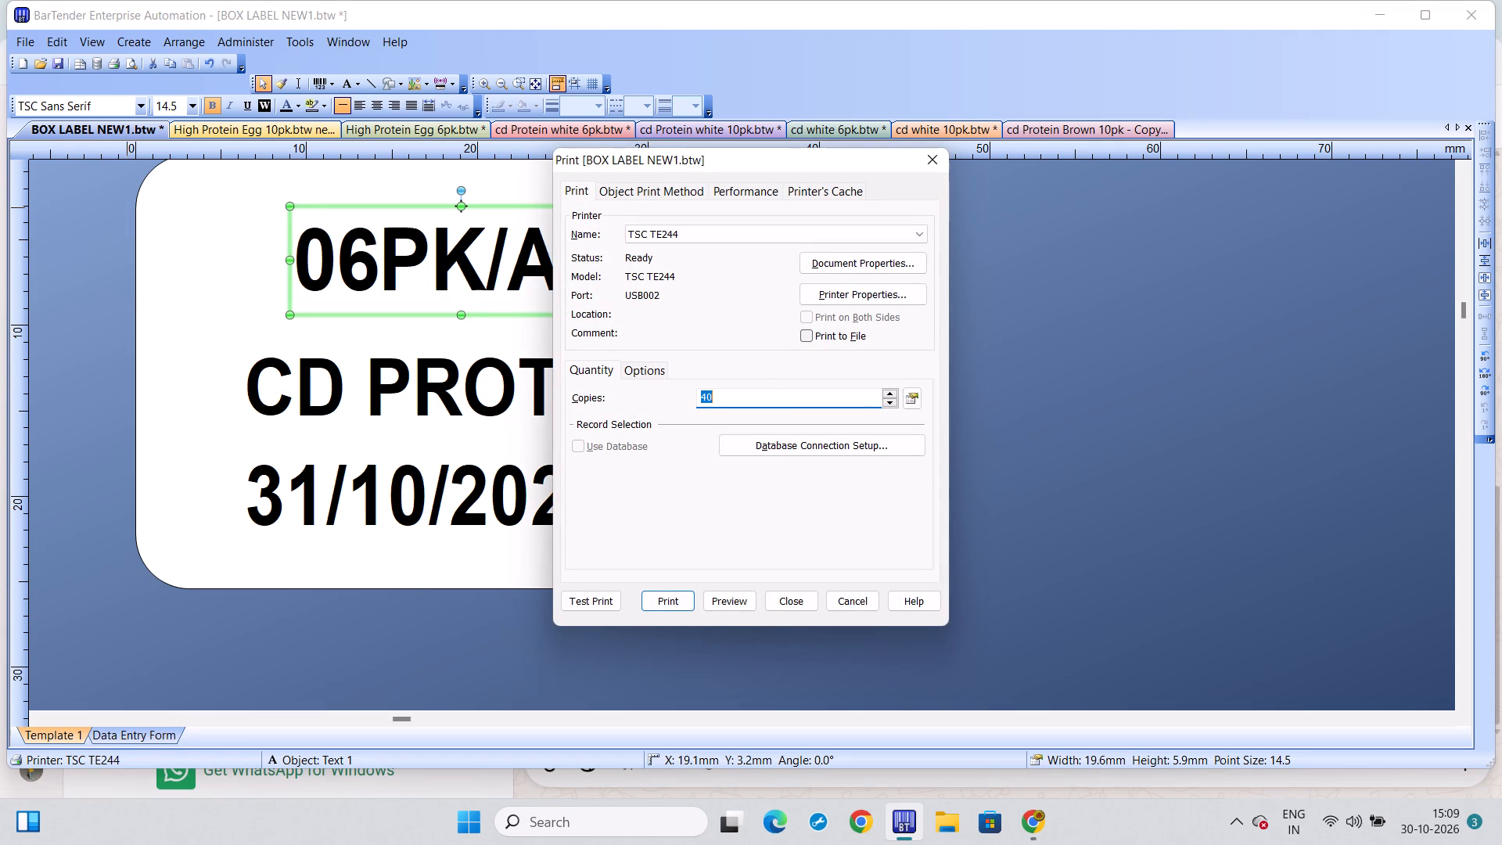
click(749, 391)
key(BackSpace)
key(BackSpace)
text(30)
click(670, 595)
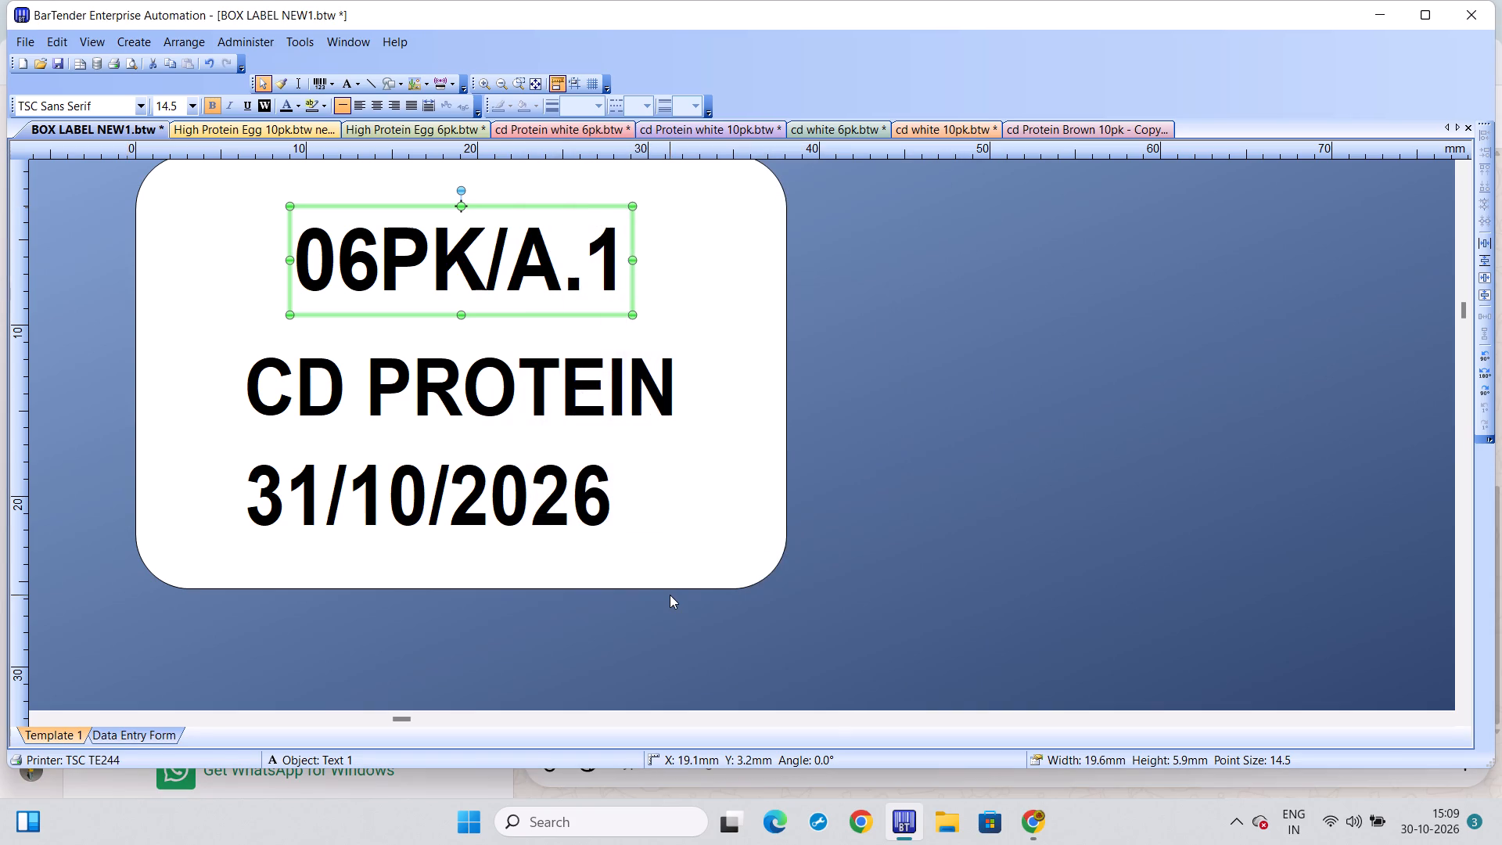